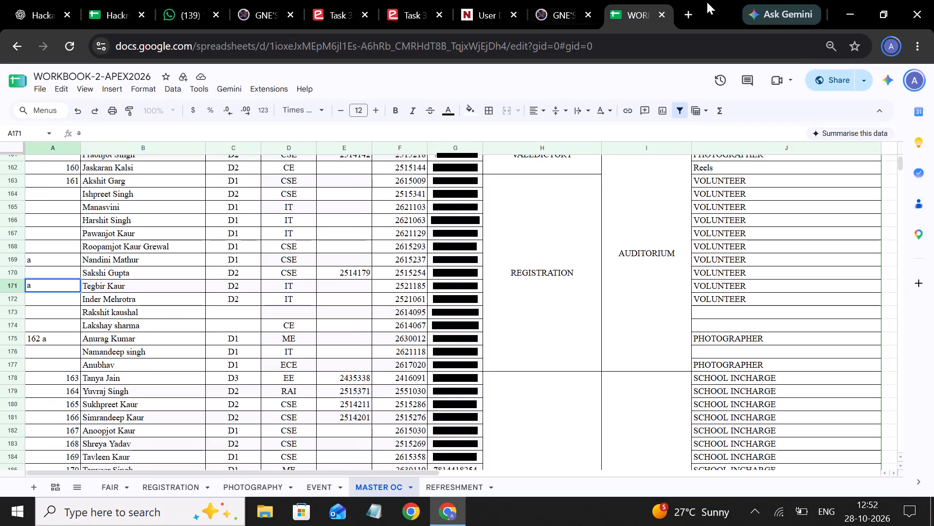
Open the Google Sheets home page in a new browser tab.
{"action": "left_click", "coordinate": [681, 13]}
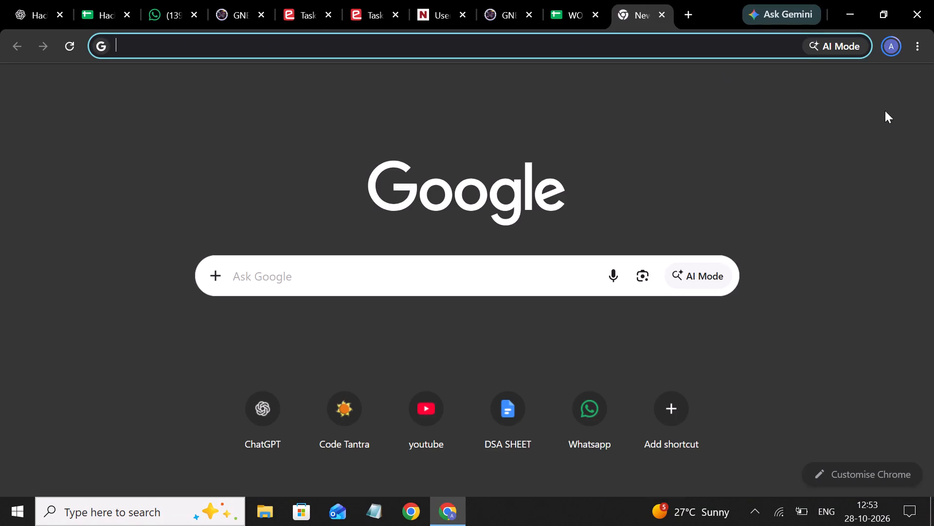
{"action": "left_click", "coordinate": [871, 88]}
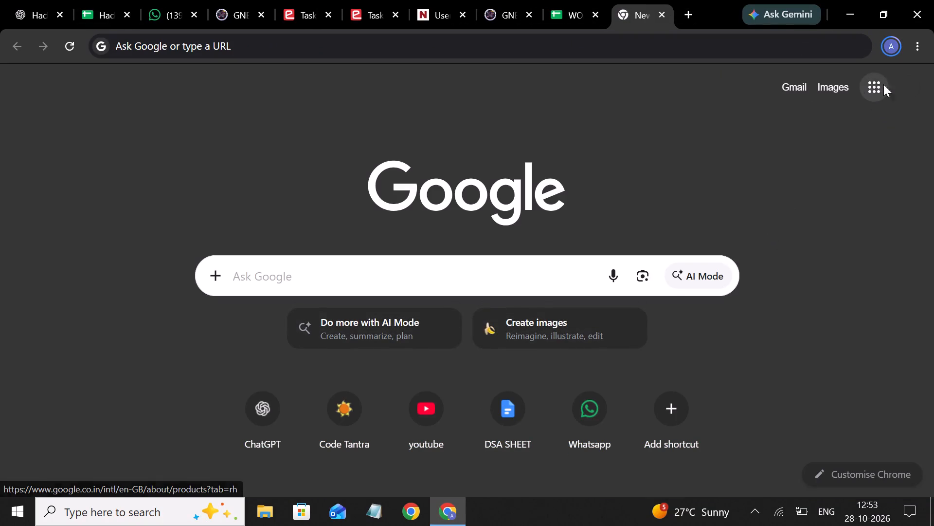
{"action": "left_click", "coordinate": [871, 86]}
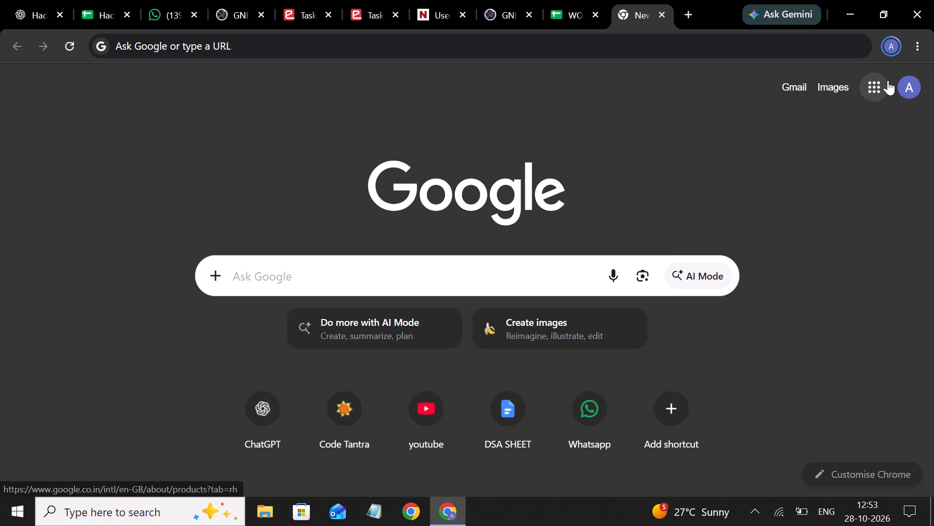
{"action": "left_click", "coordinate": [870, 88]}
{"action": "scroll", "coordinate": [780, 275], "scroll_direction": "down", "scroll_amount": 1}
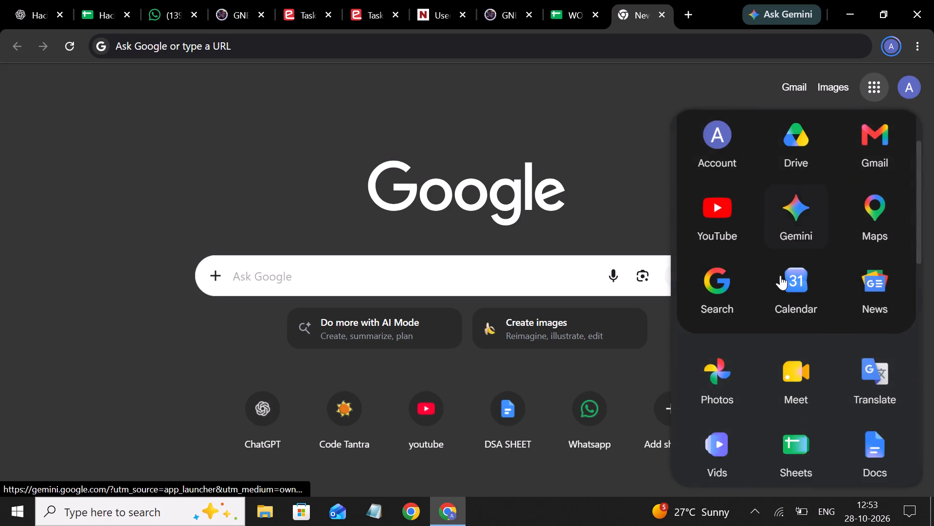
{"action": "scroll", "coordinate": [780, 275], "scroll_direction": "down", "scroll_amount": 1}
{"action": "left_click", "coordinate": [789, 307]}
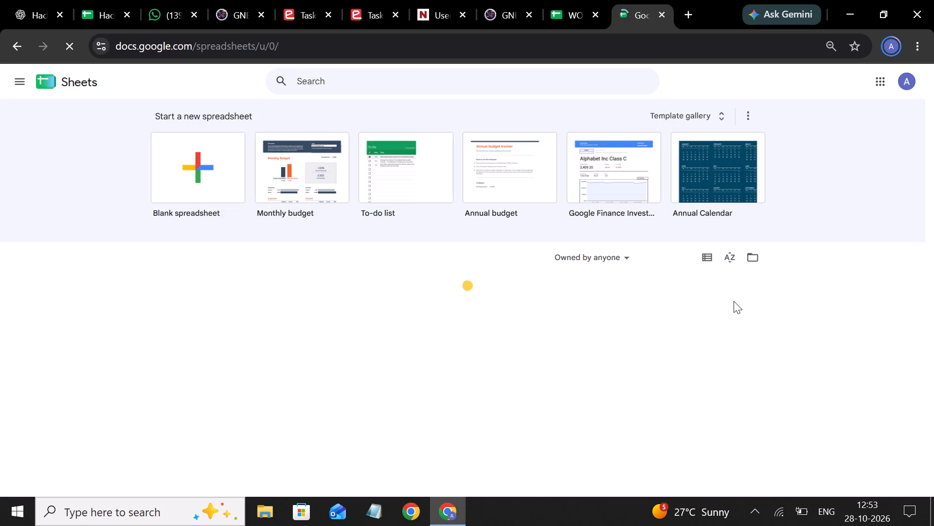
Open the W5_APEX-26_school_incharges spreadsheet from the recent spreadsheets.
{"action": "scroll", "coordinate": [734, 301], "scroll_direction": "down", "scroll_amount": 1}
{"action": "scroll", "coordinate": [624, 371], "scroll_direction": "down", "scroll_amount": 1}
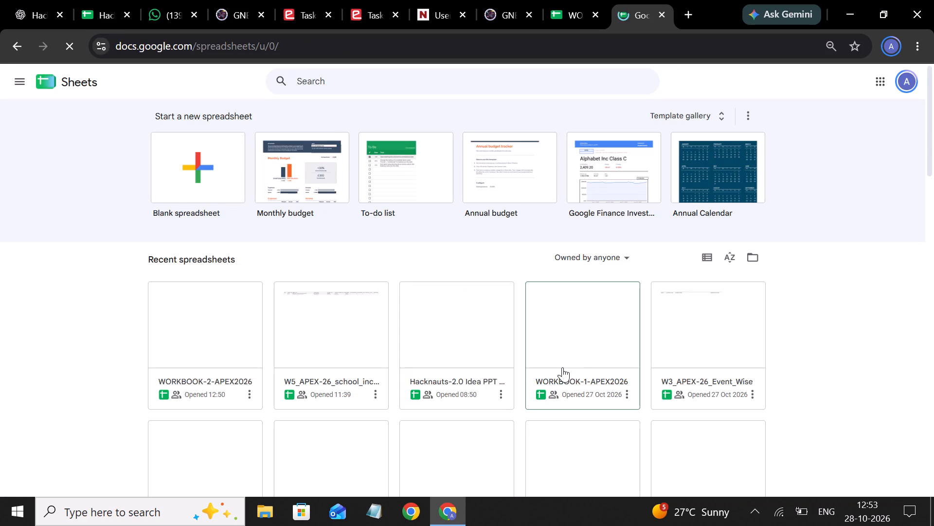
{"action": "scroll", "coordinate": [562, 367], "scroll_direction": "down", "scroll_amount": 1}
{"action": "left_click", "coordinate": [357, 304]}
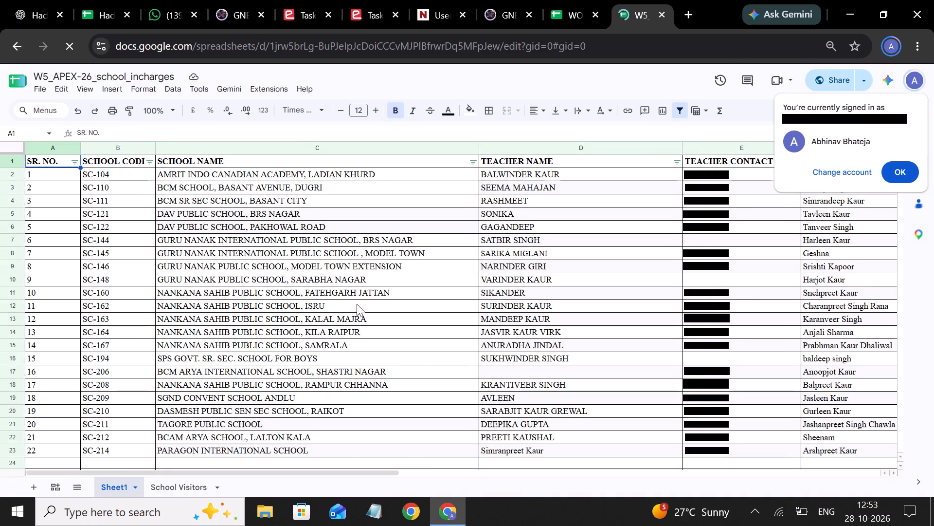
Examine the school, teacher and student incharge columns on Sheet1.
{"action": "scroll", "coordinate": [357, 304], "scroll_direction": "right", "scroll_amount": 1}
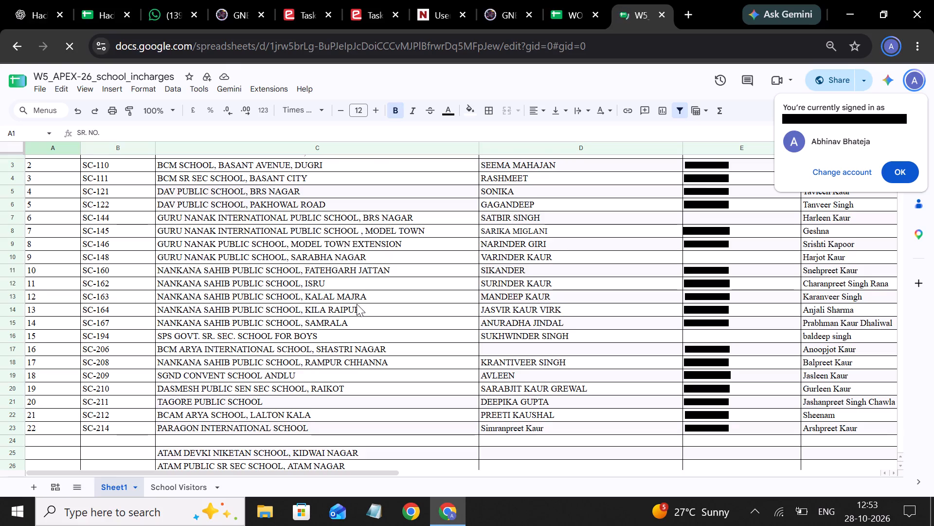
{"action": "scroll", "coordinate": [357, 304], "scroll_direction": "up", "scroll_amount": 1}
{"action": "scroll", "coordinate": [357, 304], "scroll_direction": "right", "scroll_amount": 1}
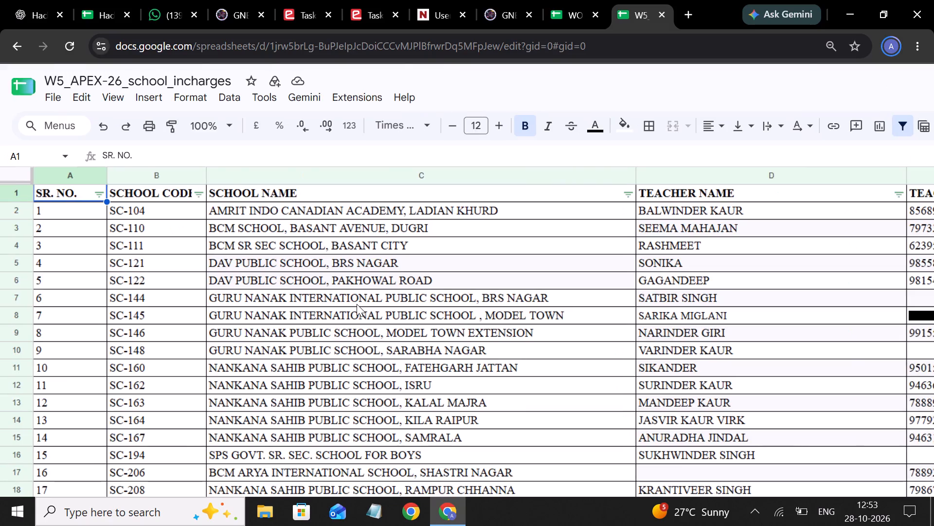
{"action": "scroll", "coordinate": [357, 304], "scroll_direction": "right", "scroll_amount": 3}
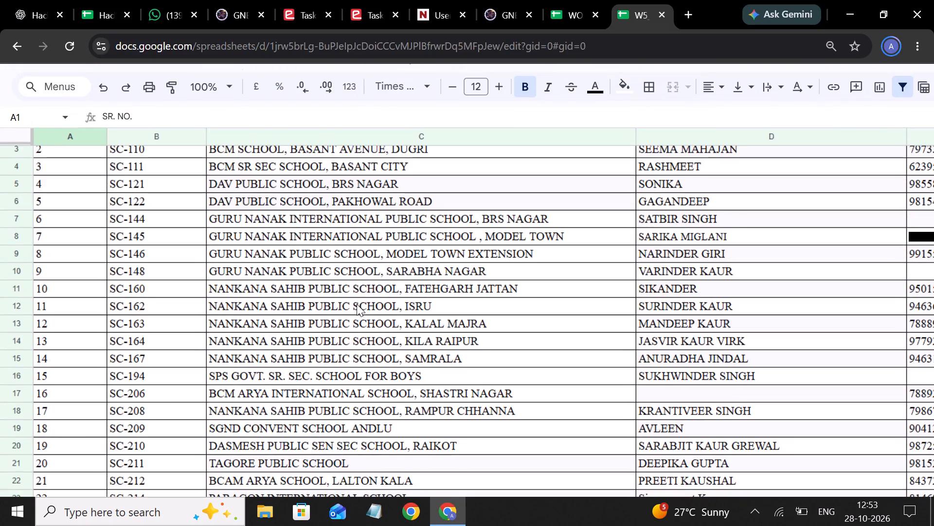
{"action": "scroll", "coordinate": [357, 304], "scroll_direction": "up", "scroll_amount": 1}
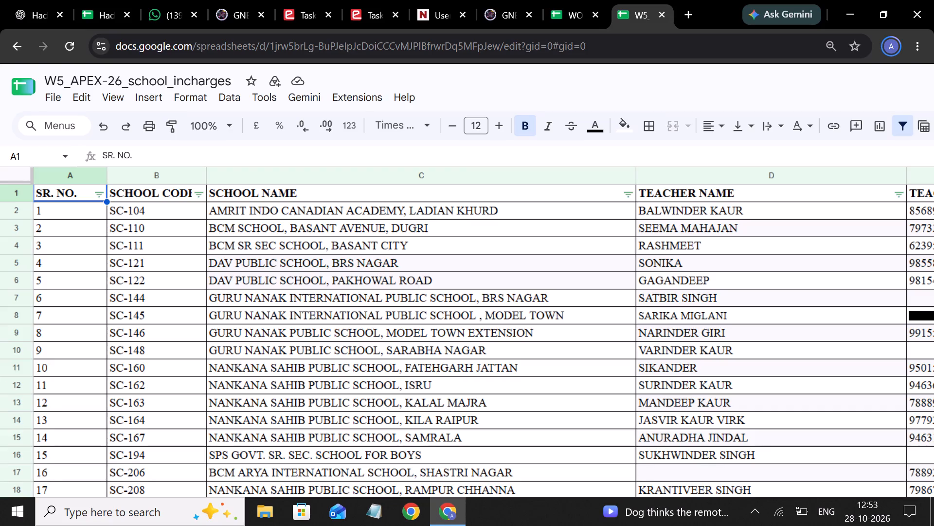
{"action": "scroll", "coordinate": [357, 304], "scroll_direction": "left", "scroll_amount": 5}
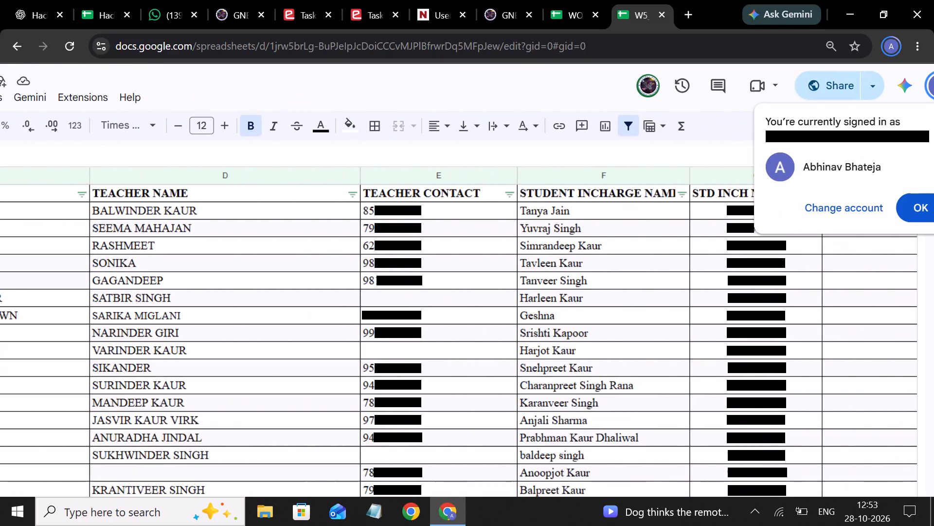
{"action": "scroll", "coordinate": [449, 243], "scroll_direction": "left", "scroll_amount": 1}
{"action": "right_click", "coordinate": [449, 243]}
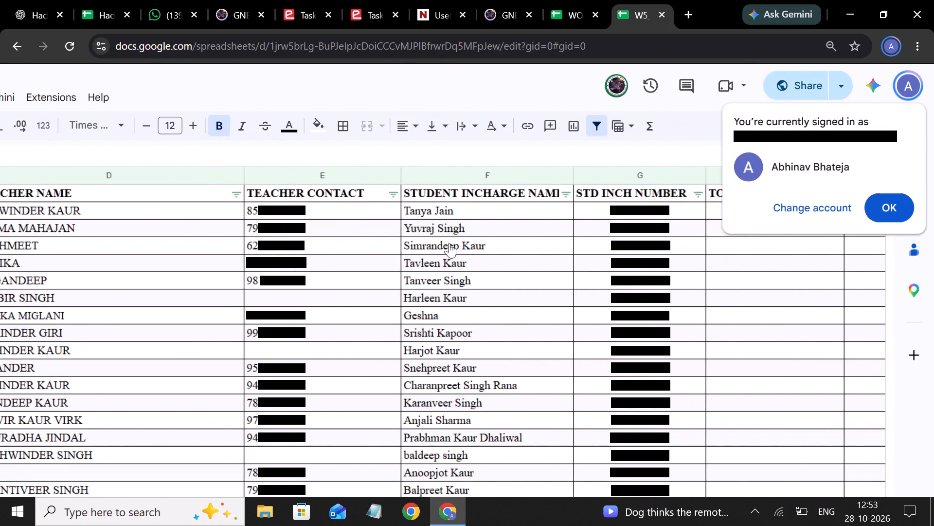
{"action": "left_click", "coordinate": [719, 270]}
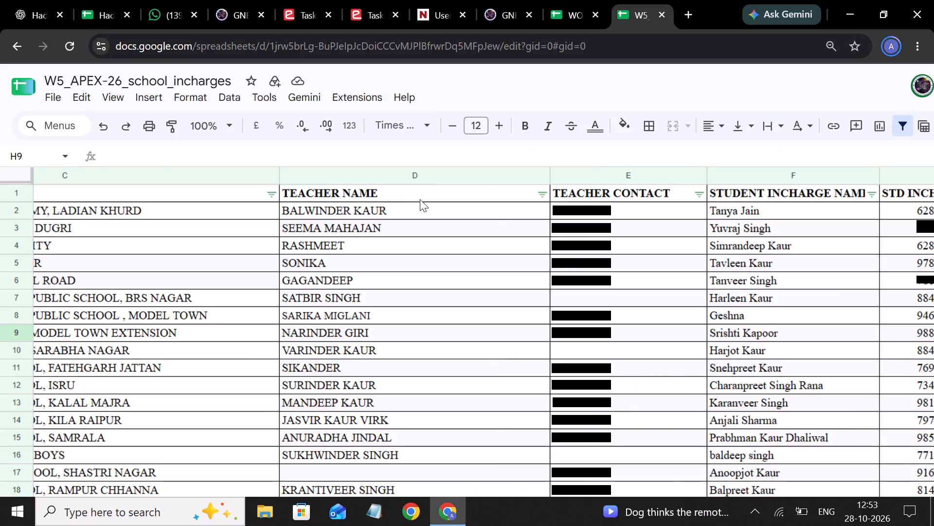
{"action": "scroll", "coordinate": [415, 195], "scroll_direction": "left", "scroll_amount": 3}
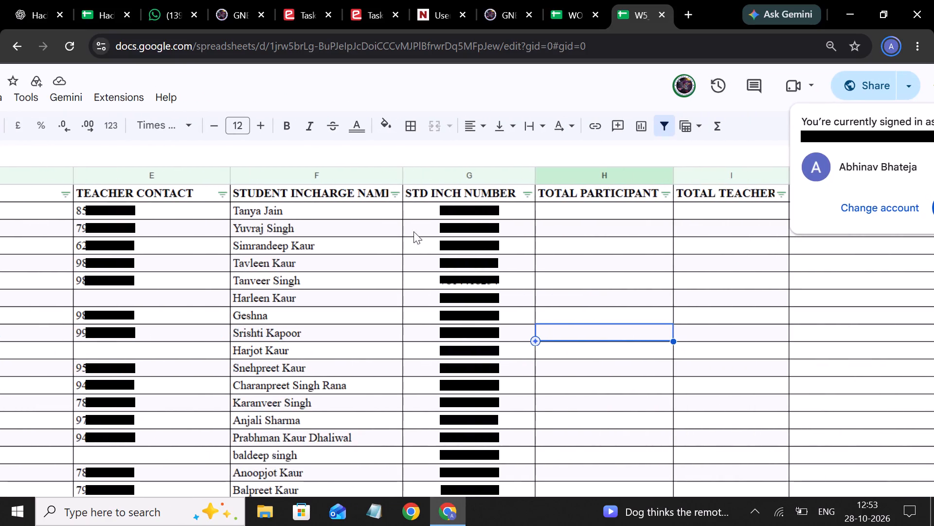
{"action": "scroll", "coordinate": [301, 193], "scroll_direction": "right", "scroll_amount": 7}
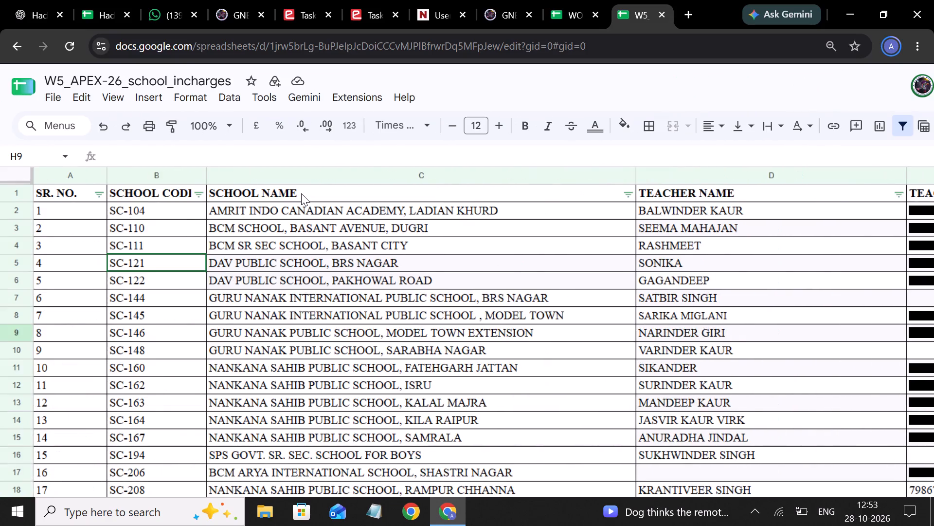
{"action": "scroll", "coordinate": [301, 193], "scroll_direction": "left", "scroll_amount": 6}
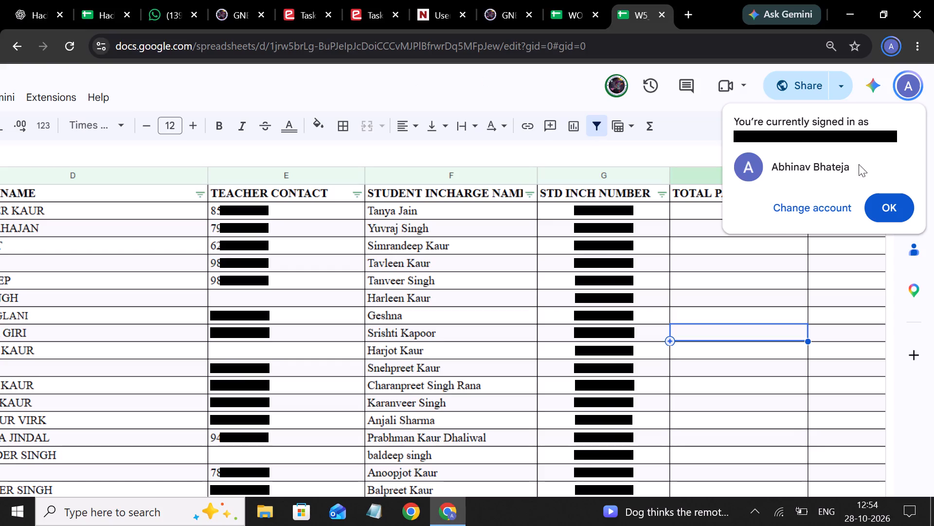
Dismiss the notice about the currently signed-in account.
{"action": "left_click", "coordinate": [900, 203]}
Examine the columns from student incharge name through participant, teacher and accompanist totals to green room, selecting the first TOTAL cell.
{"action": "scroll", "coordinate": [716, 266], "scroll_direction": "left", "scroll_amount": 1}
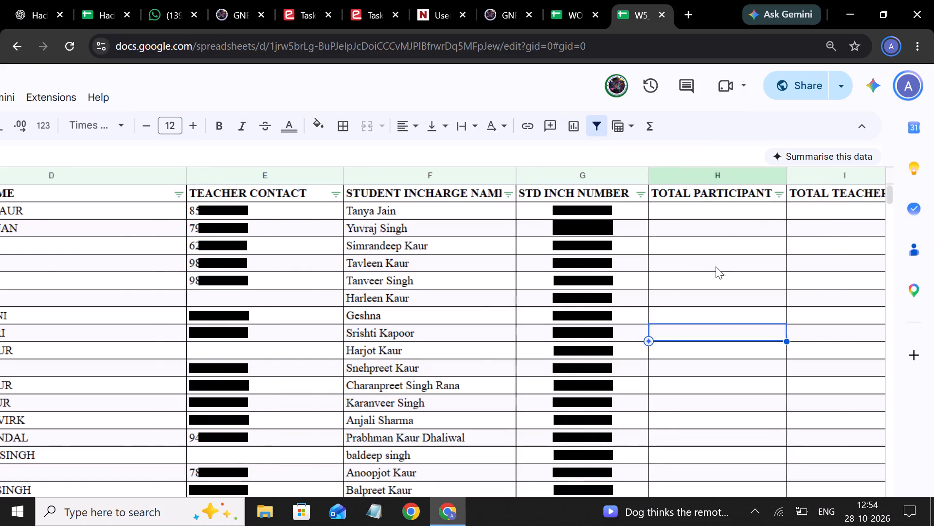
{"action": "scroll", "coordinate": [716, 266], "scroll_direction": "left", "scroll_amount": 2}
{"action": "scroll", "coordinate": [556, 221], "scroll_direction": "left", "scroll_amount": 2}
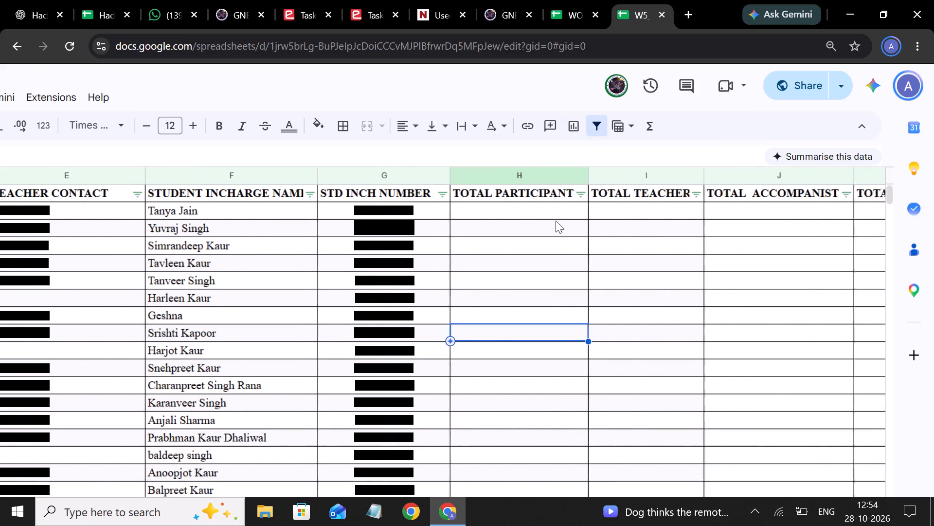
{"action": "scroll", "coordinate": [556, 221], "scroll_direction": "left", "scroll_amount": 2}
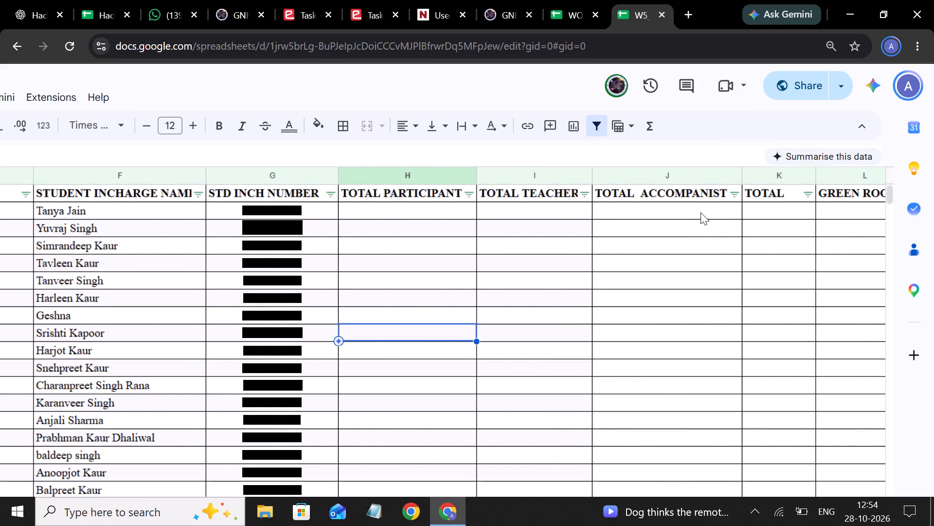
{"action": "scroll", "coordinate": [700, 212], "scroll_direction": "left", "scroll_amount": 4}
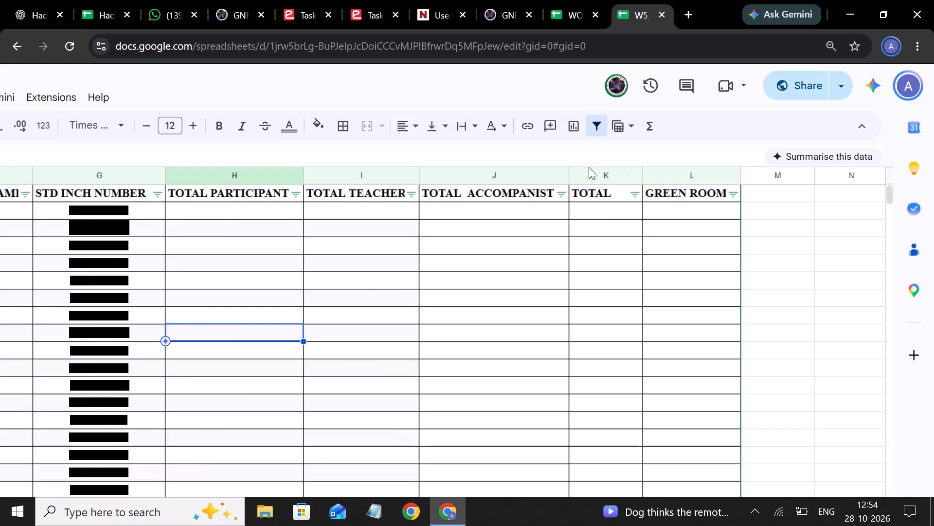
{"action": "left_click", "coordinate": [600, 213]}
{"action": "scroll", "coordinate": [600, 213], "scroll_direction": "left", "scroll_amount": 3}
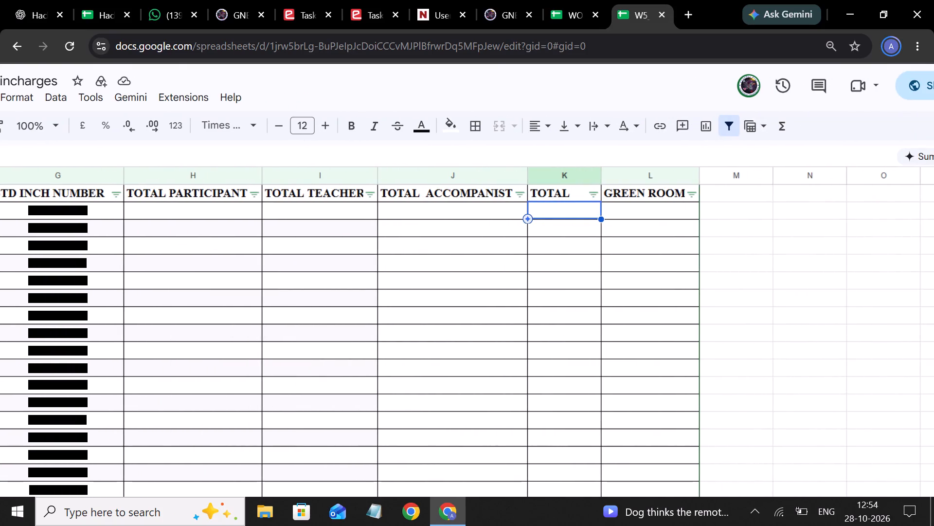
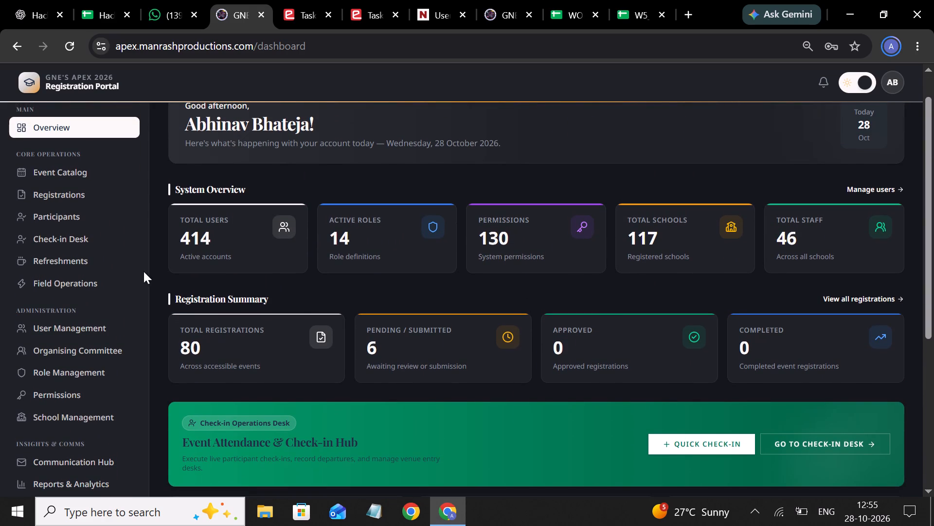
Switch to the Check-in Desk section and view its attendance overview and roster filters.
{"action": "left_click", "coordinate": [45, 237]}
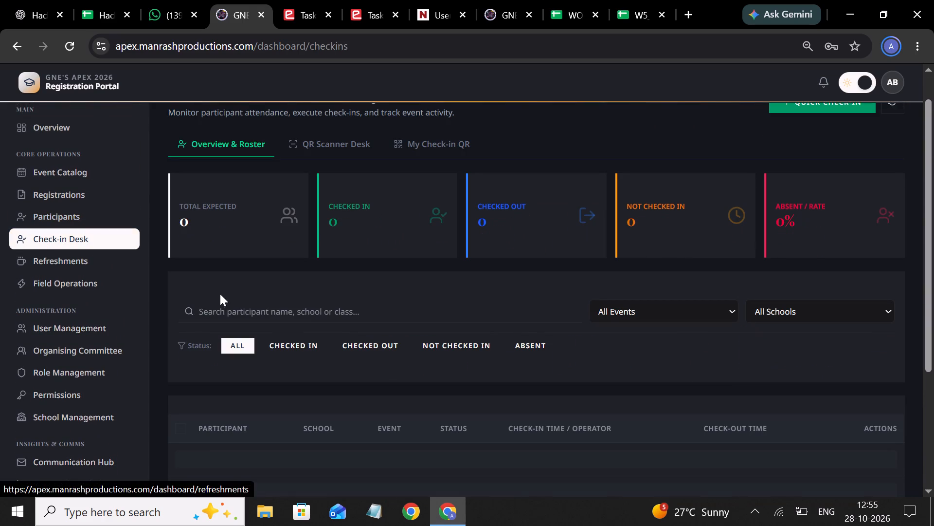
{"action": "scroll", "coordinate": [294, 347], "scroll_direction": "up", "scroll_amount": 1}
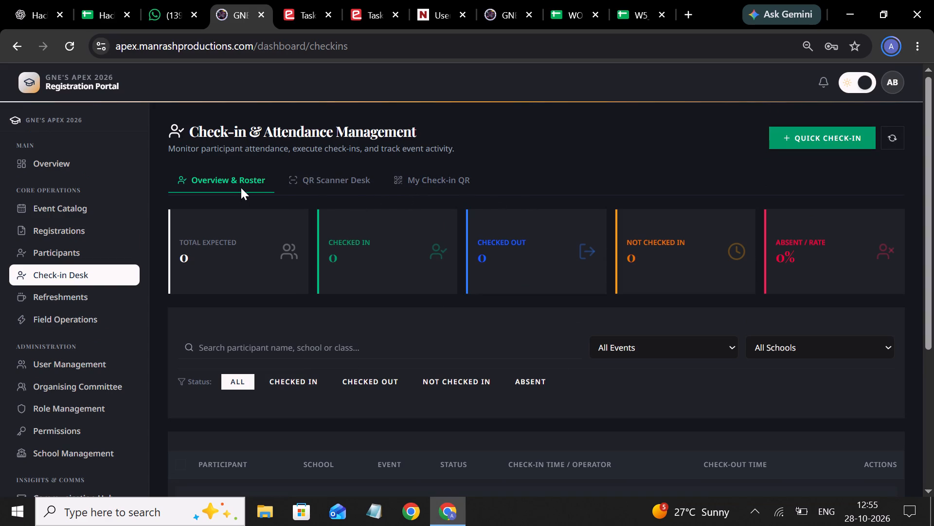
{"action": "scroll", "coordinate": [319, 251], "scroll_direction": "down", "scroll_amount": 1}
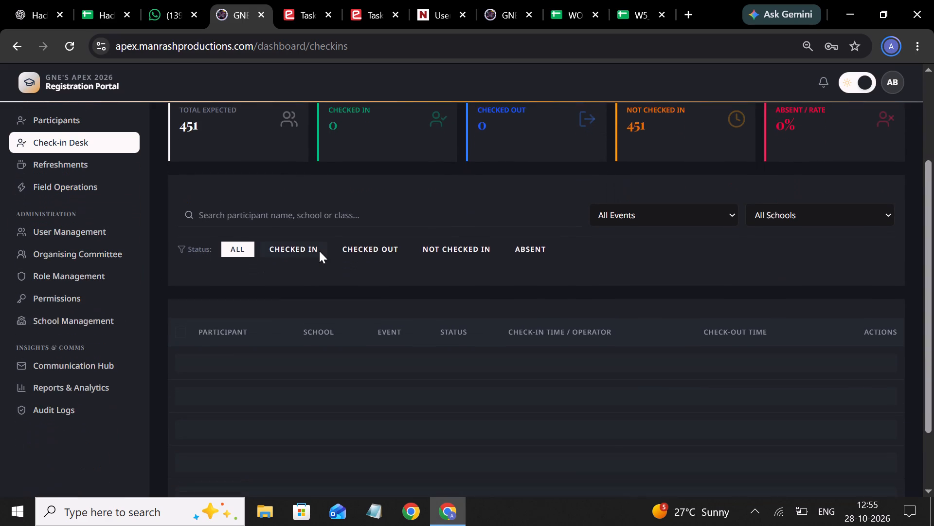
{"action": "scroll", "coordinate": [375, 272], "scroll_direction": "up", "scroll_amount": 2}
Open the quick participant check-in and search it for "fh".
{"action": "left_click", "coordinate": [814, 132]}
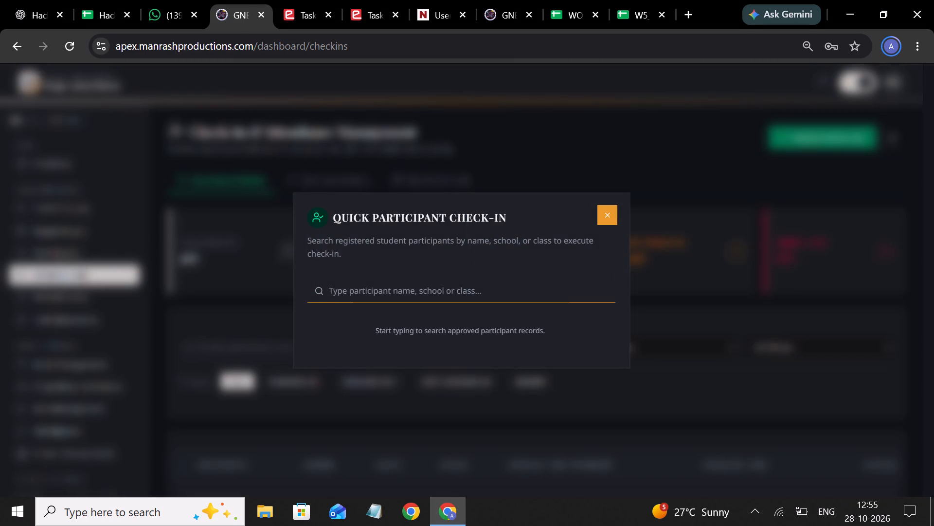
{"action": "left_click", "coordinate": [429, 292]}
{"action": "type", "text": "fh"}
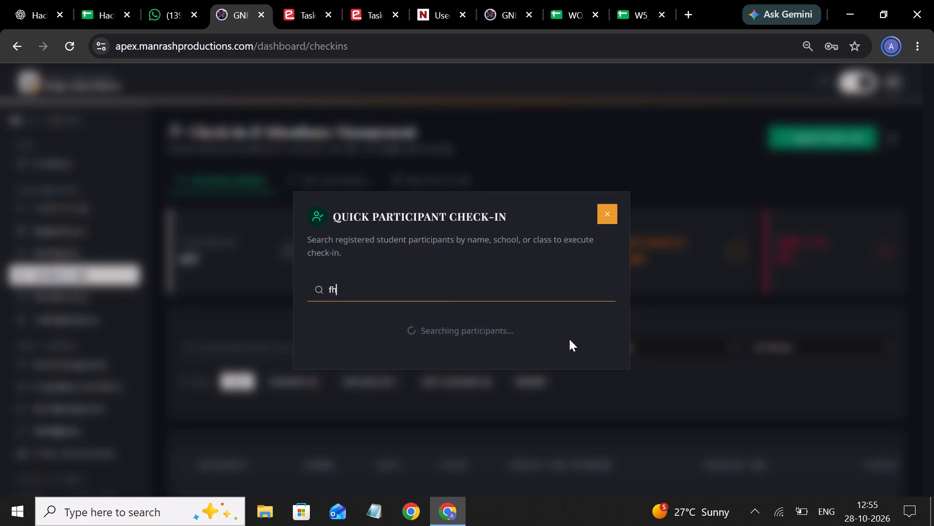
Replace the quick check-in search term with "ayaan" and look through the listed participants.
{"action": "left_click", "coordinate": [451, 288]}
{"action": "key", "text": "backslash"}
{"action": "key", "text": "BackSpace"}
{"action": "key", "text": "BackSpace"}
{"action": "key", "text": "BackSpace"}
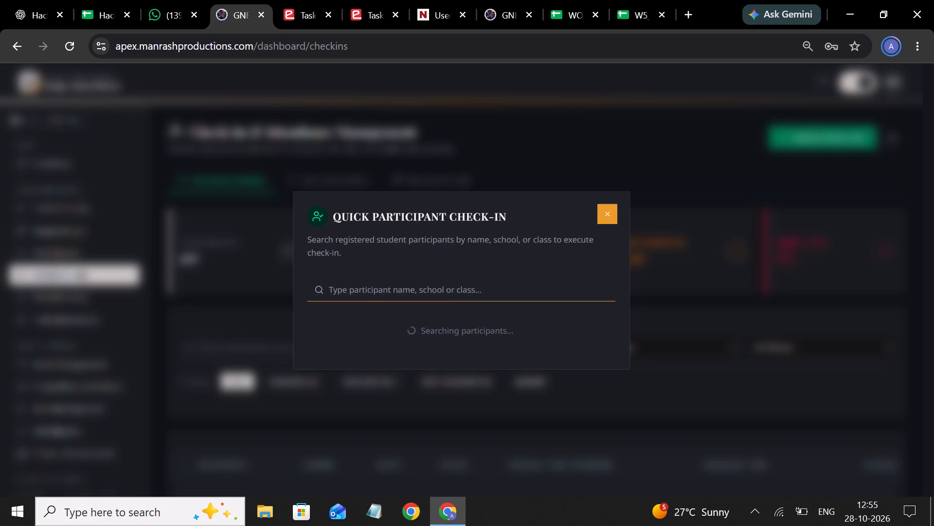
{"action": "key", "text": "BackSpace"}
{"action": "type", "text": "ayaan"}
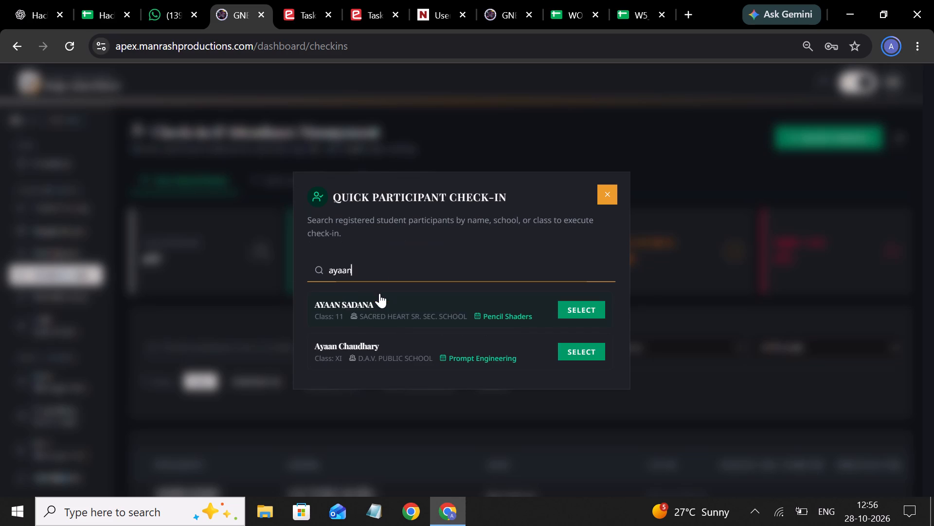
{"action": "scroll", "coordinate": [462, 285], "scroll_direction": "down", "scroll_amount": 1}
{"action": "scroll", "coordinate": [378, 274], "scroll_direction": "down", "scroll_amount": 3}
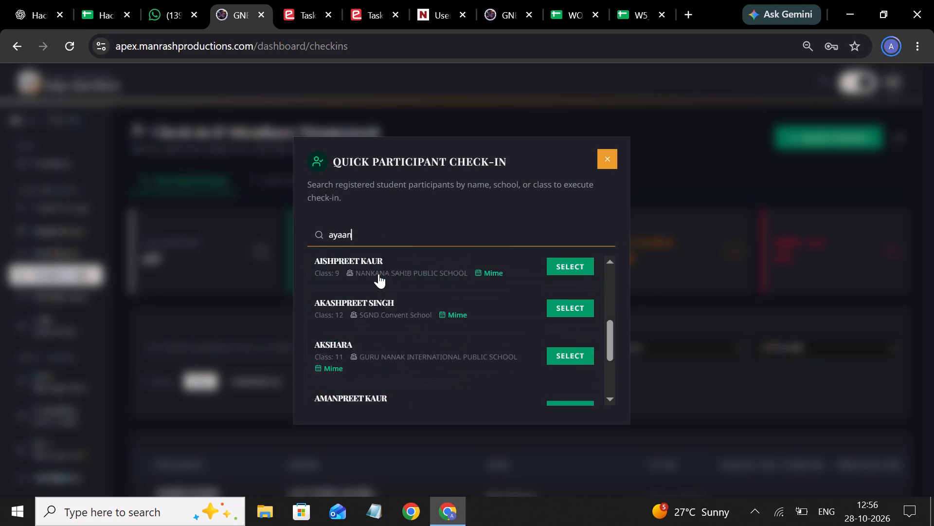
{"action": "scroll", "coordinate": [378, 274], "scroll_direction": "down", "scroll_amount": 1}
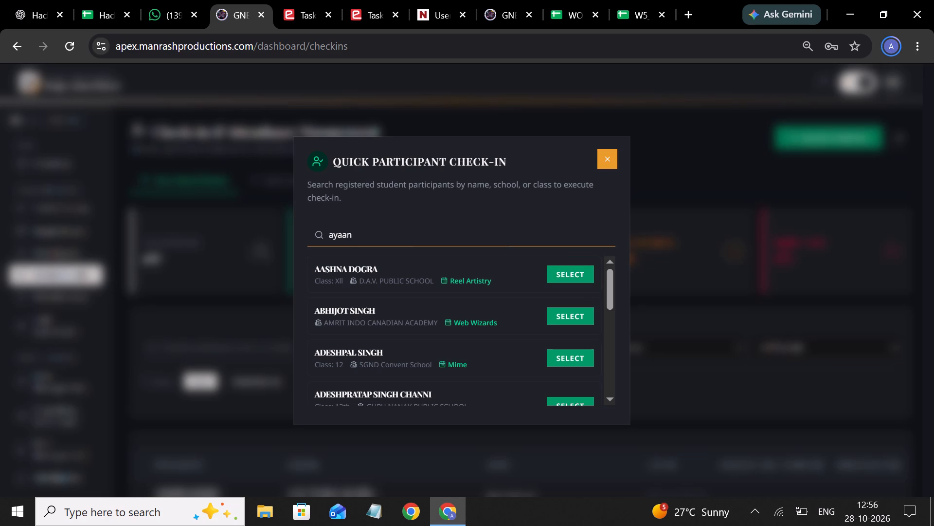
Clear the participant search and close the quick check-in dialog.
{"action": "key", "text": "BackSpace"}
{"action": "key", "text": "BackSpace"}
{"action": "key", "text": "BackSpace"}
{"action": "key", "text": "BackSpace"}
{"action": "key", "text": "BackSpace"}
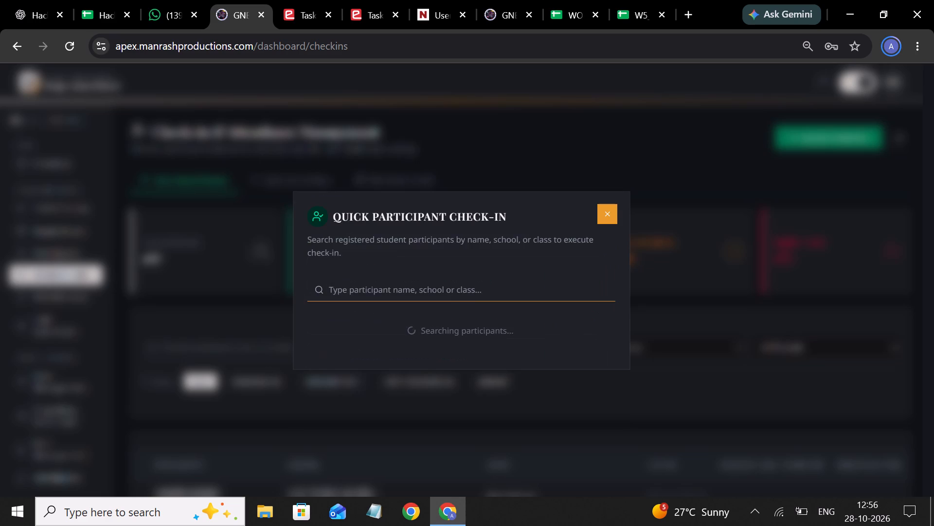
{"action": "left_click", "coordinate": [372, 238]}
{"action": "left_click", "coordinate": [606, 215]}
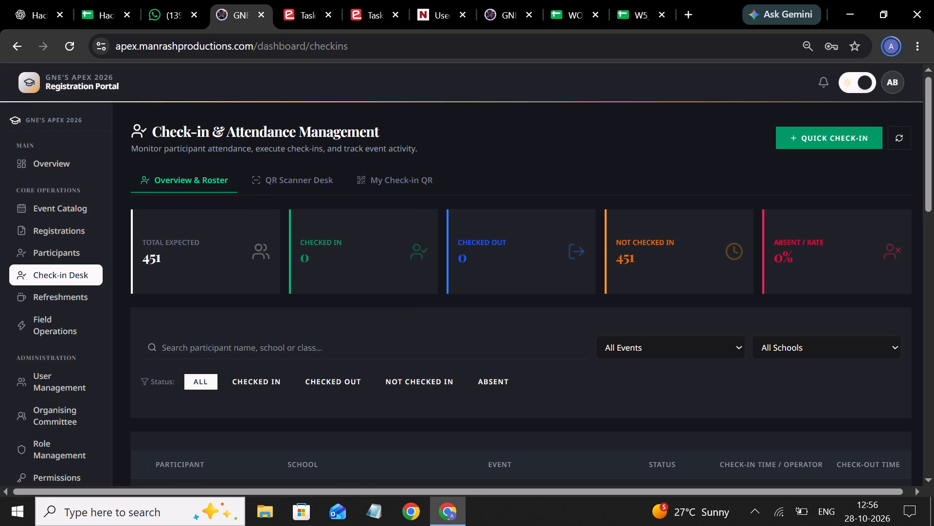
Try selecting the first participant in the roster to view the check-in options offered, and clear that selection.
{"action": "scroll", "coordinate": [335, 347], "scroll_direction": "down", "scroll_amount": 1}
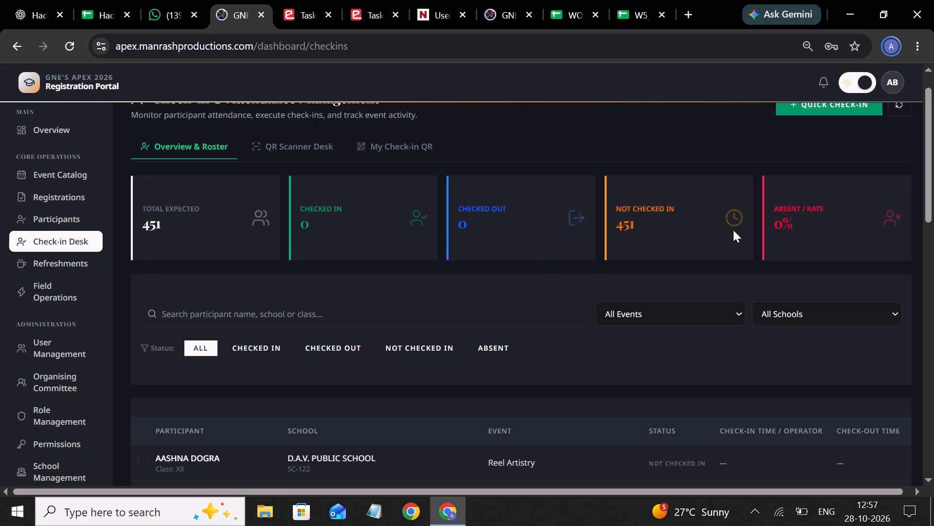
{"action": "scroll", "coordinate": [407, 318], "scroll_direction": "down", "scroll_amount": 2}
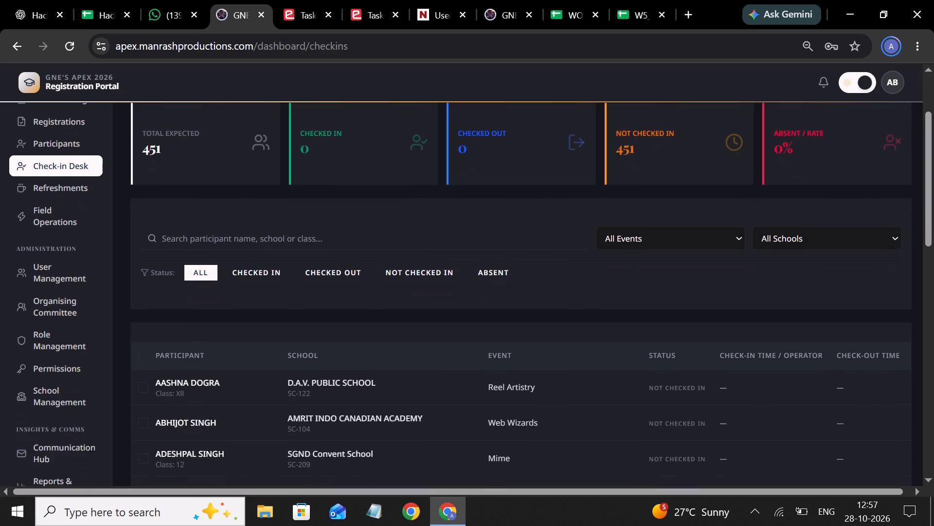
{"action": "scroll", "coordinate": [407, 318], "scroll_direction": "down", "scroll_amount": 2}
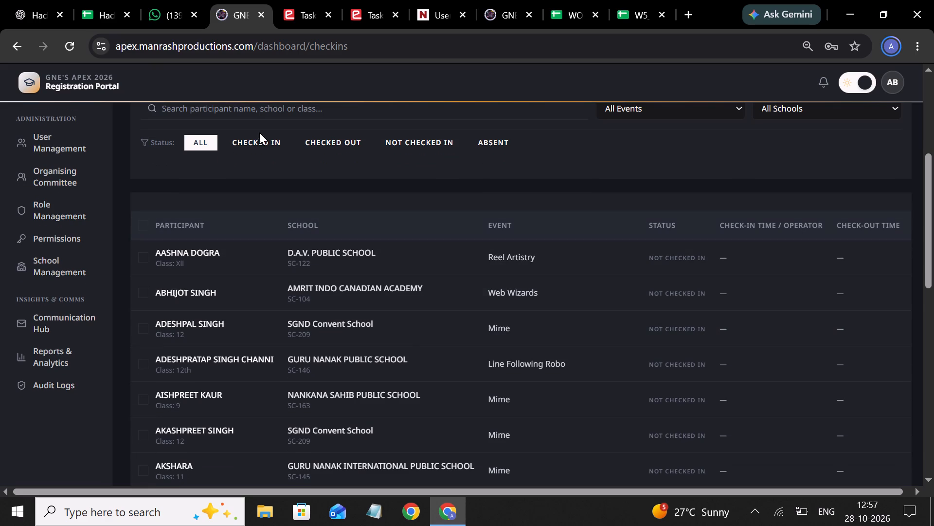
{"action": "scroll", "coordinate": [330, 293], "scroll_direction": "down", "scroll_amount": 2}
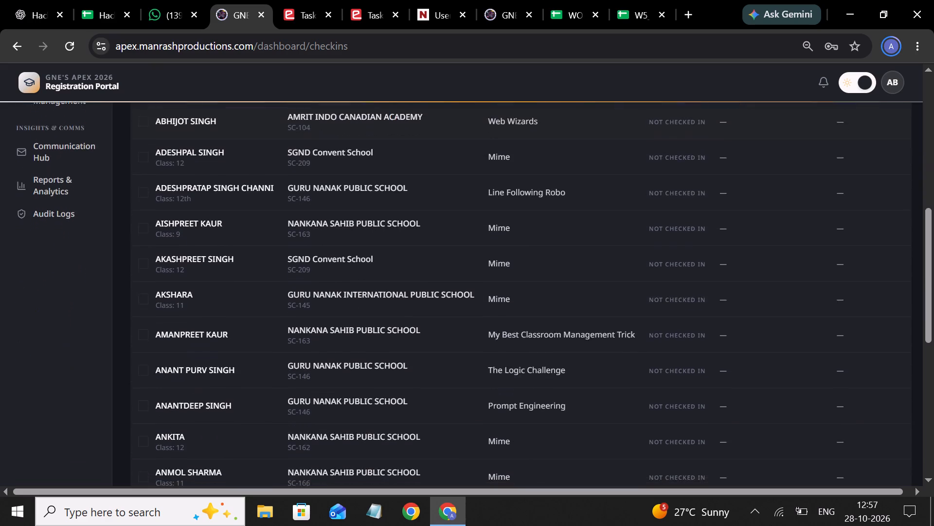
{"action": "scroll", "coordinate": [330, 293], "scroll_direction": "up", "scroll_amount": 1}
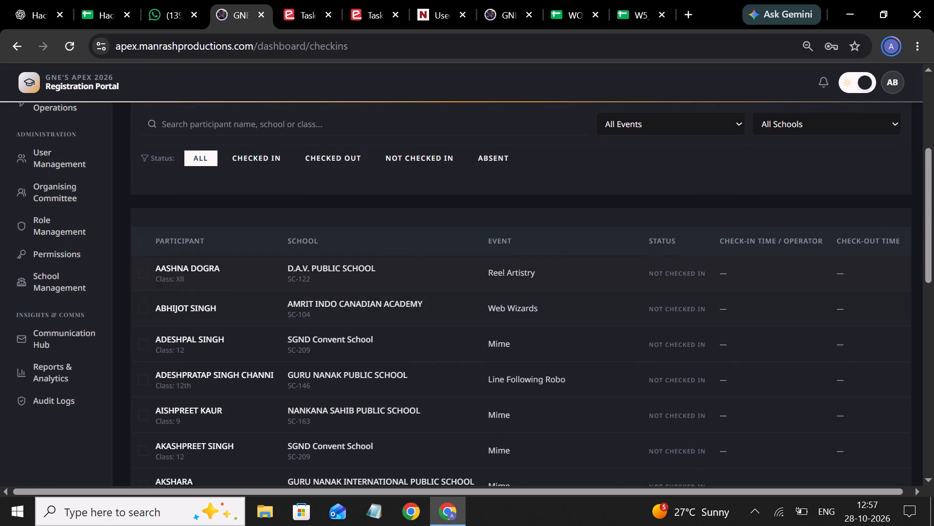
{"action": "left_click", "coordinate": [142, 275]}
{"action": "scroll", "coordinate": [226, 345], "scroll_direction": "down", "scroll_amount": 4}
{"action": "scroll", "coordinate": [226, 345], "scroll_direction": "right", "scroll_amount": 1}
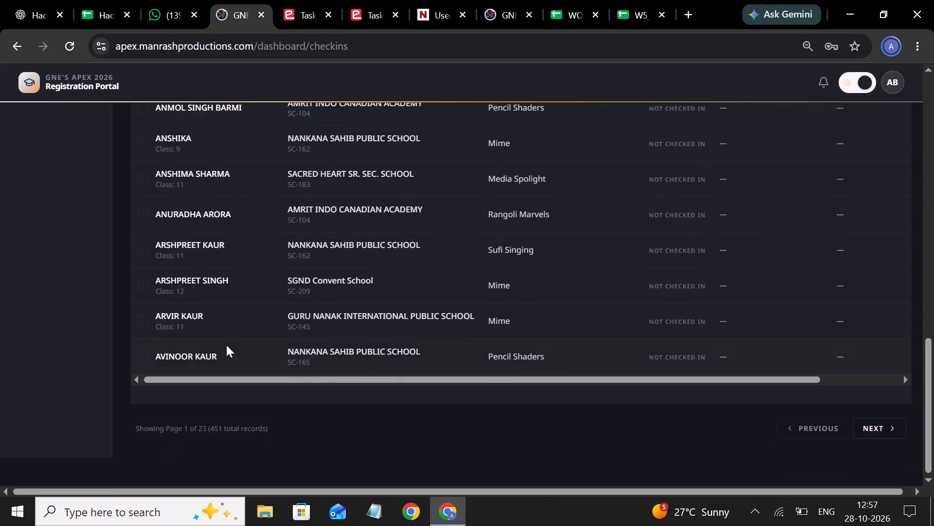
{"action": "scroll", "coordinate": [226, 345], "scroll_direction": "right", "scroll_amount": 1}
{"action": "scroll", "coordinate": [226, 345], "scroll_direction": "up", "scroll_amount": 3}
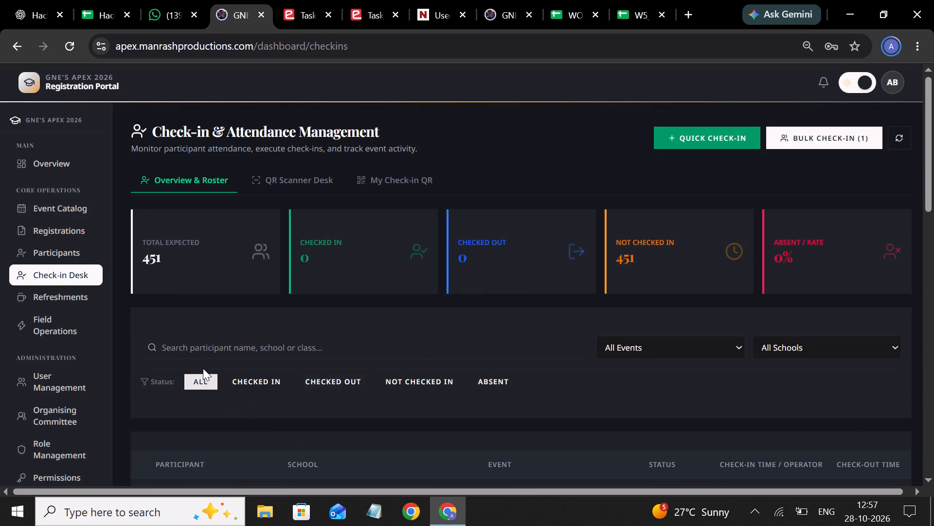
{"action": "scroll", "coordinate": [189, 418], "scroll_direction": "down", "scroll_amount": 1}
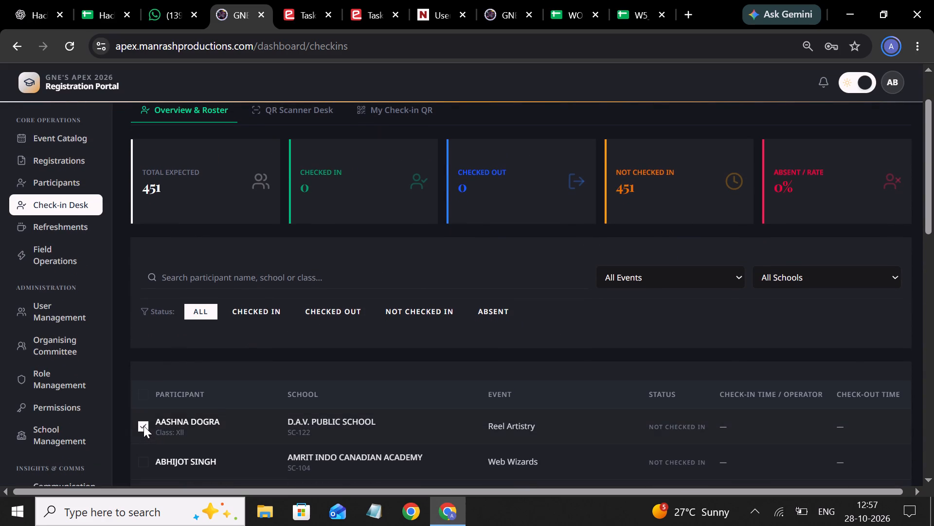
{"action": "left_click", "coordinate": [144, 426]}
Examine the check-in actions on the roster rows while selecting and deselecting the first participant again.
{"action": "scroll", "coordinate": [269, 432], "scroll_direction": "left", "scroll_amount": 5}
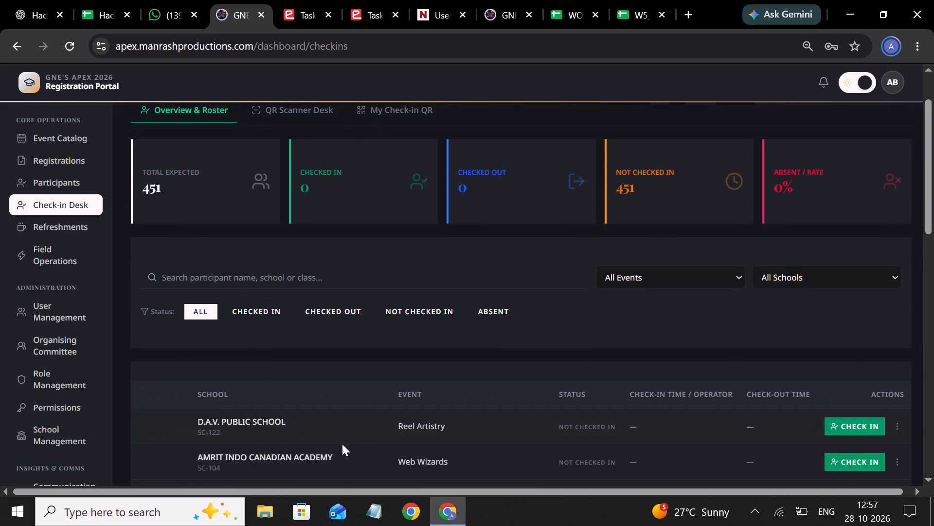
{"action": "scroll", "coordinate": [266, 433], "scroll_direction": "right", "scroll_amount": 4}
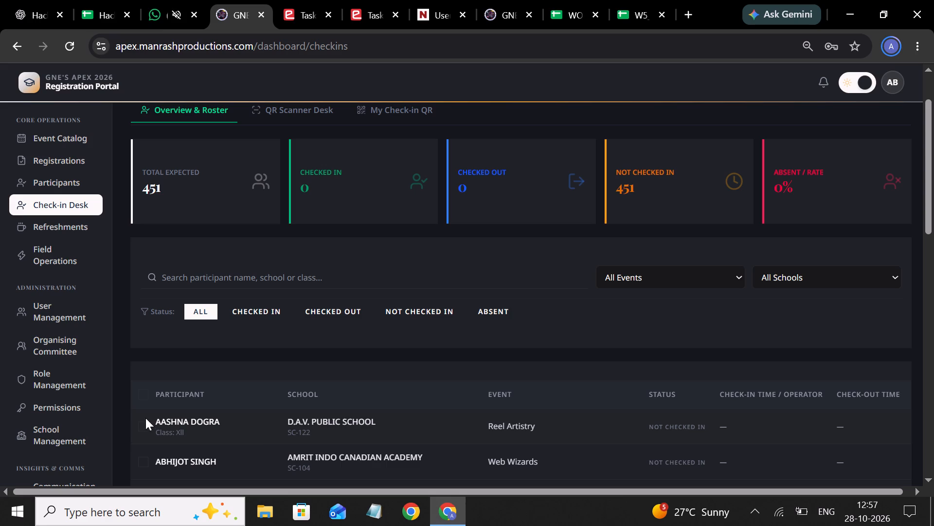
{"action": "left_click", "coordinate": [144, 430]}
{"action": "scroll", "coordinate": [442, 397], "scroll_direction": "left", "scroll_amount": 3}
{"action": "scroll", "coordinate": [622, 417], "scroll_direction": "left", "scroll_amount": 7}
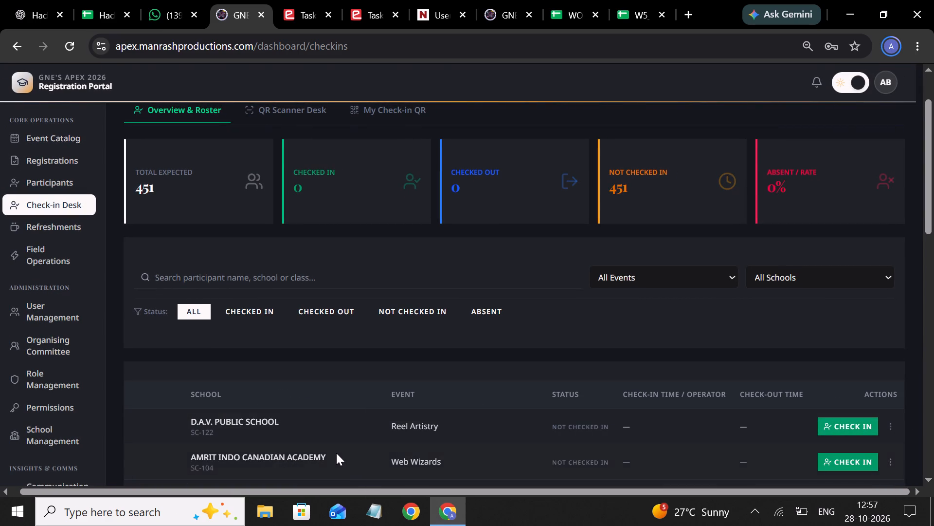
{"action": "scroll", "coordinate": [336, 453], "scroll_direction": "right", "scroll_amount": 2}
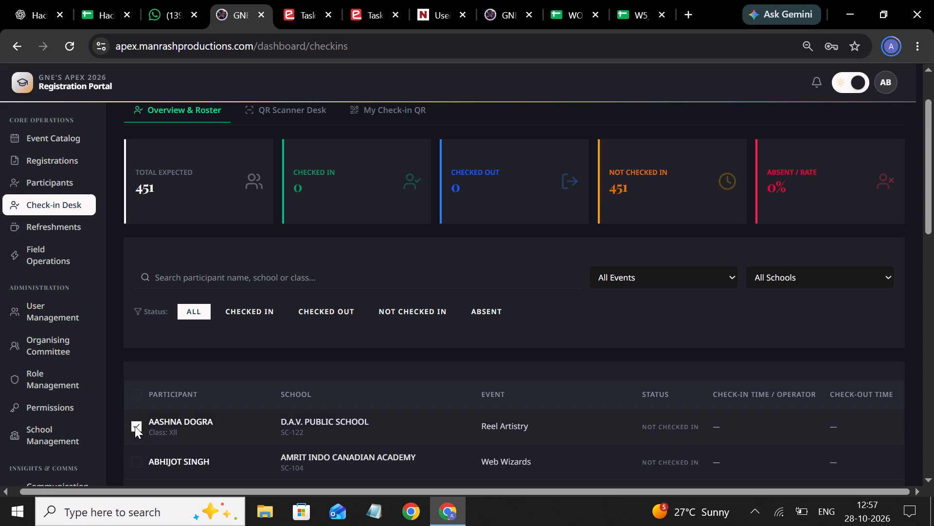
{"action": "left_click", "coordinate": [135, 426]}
Reopen the quick participant check-in dialog.
{"action": "scroll", "coordinate": [241, 371], "scroll_direction": "up", "scroll_amount": 1}
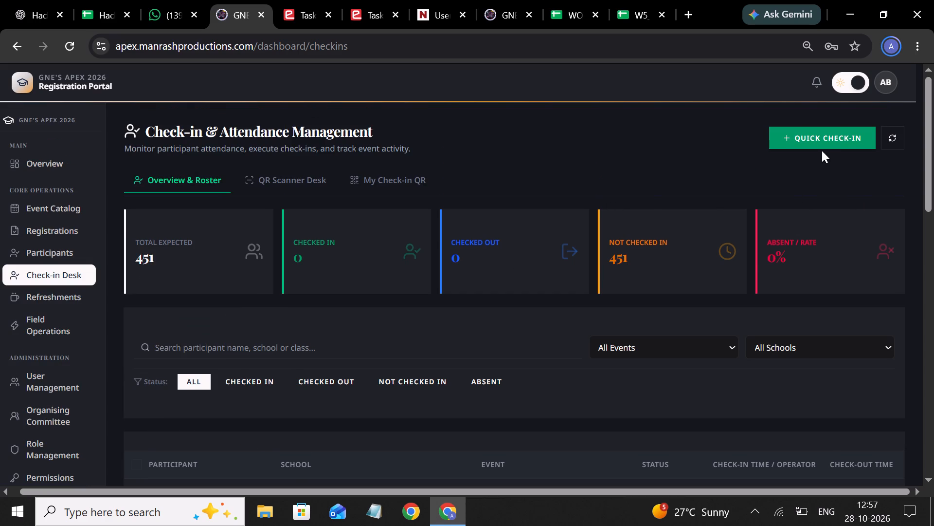
{"action": "left_click", "coordinate": [816, 147]}
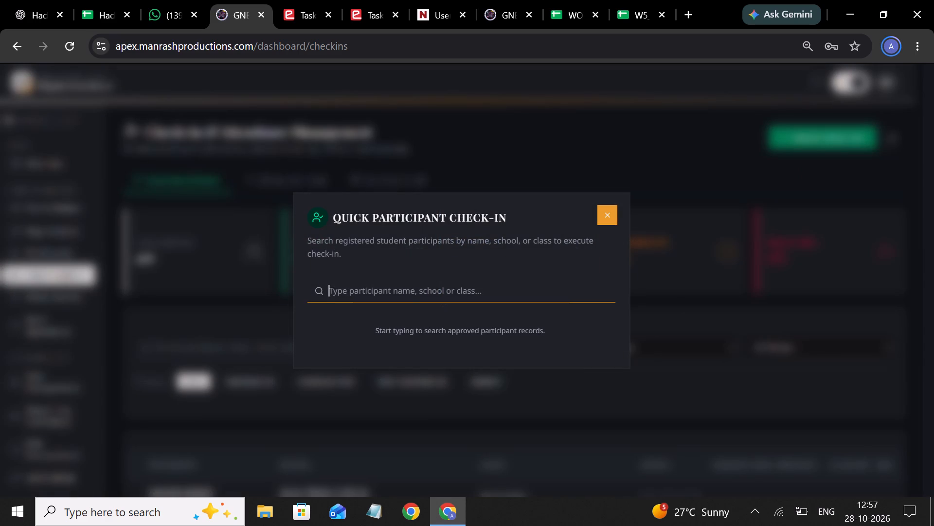
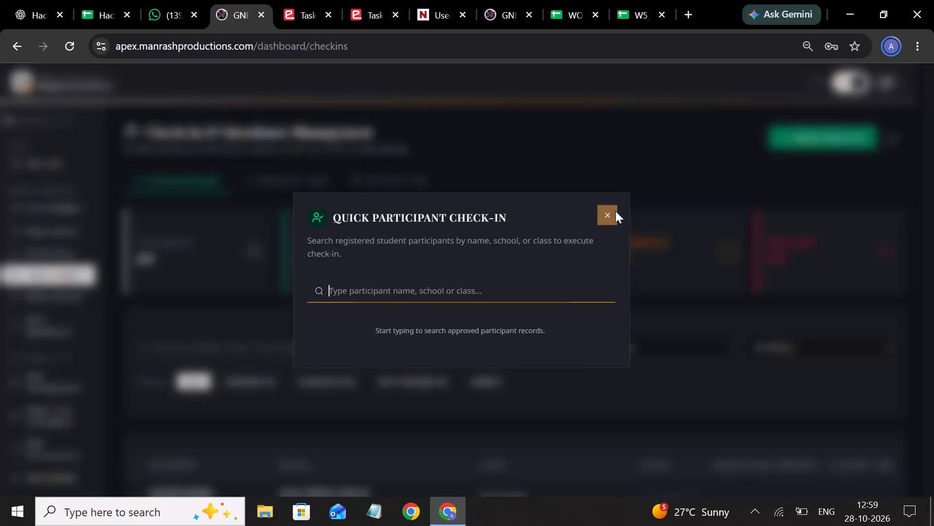
Close the quick participant check-in dialog and look over the Check-in Desk overview and roster.
{"action": "left_click", "coordinate": [615, 214]}
{"action": "scroll", "coordinate": [441, 300], "scroll_direction": "down", "scroll_amount": 1}
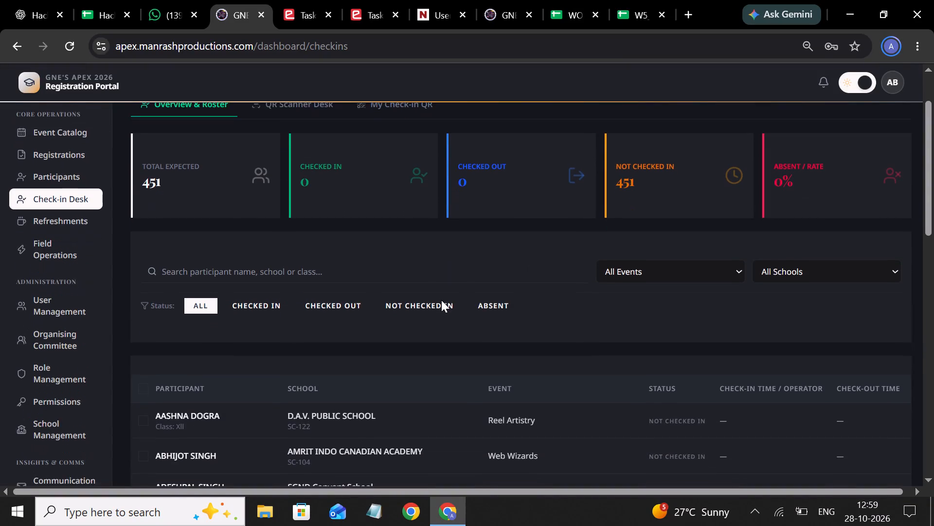
{"action": "scroll", "coordinate": [441, 300], "scroll_direction": "down", "scroll_amount": 1}
Switch to the W5_APEX-26_school_incharges spreadsheet and look through its student incharge rows.
{"action": "left_click", "coordinate": [618, 6]}
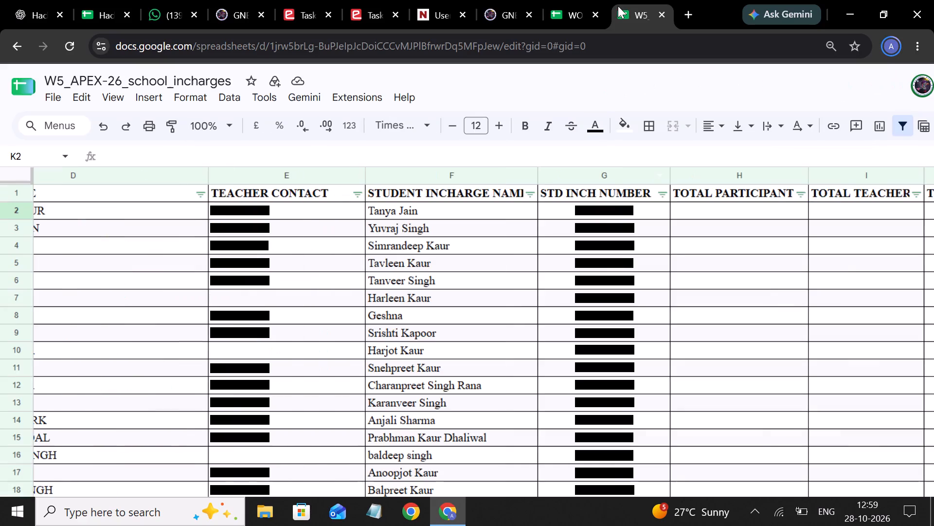
{"action": "scroll", "coordinate": [440, 244], "scroll_direction": "down", "scroll_amount": 1}
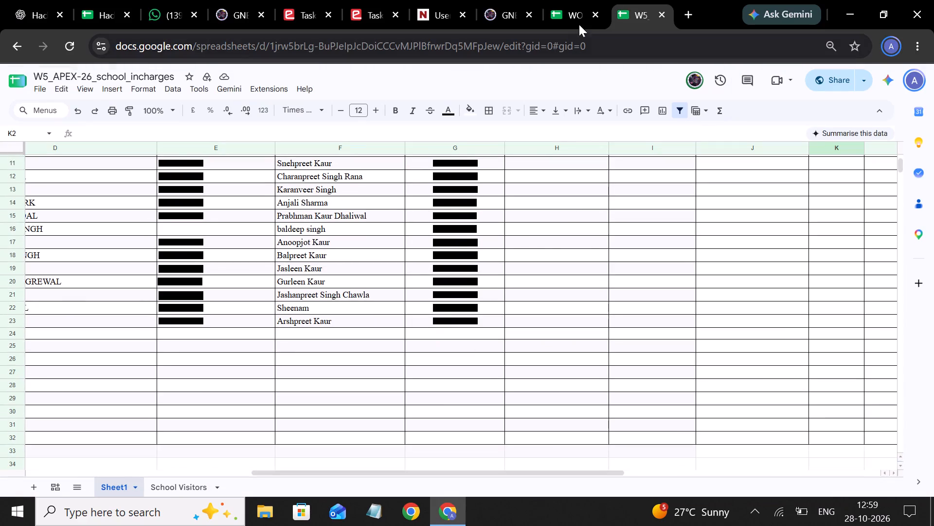
Switch to the WORKBOOK-2-APEX2026 spreadsheet to view the committee members on the MASTER OC sheet.
{"action": "left_click", "coordinate": [570, 8]}
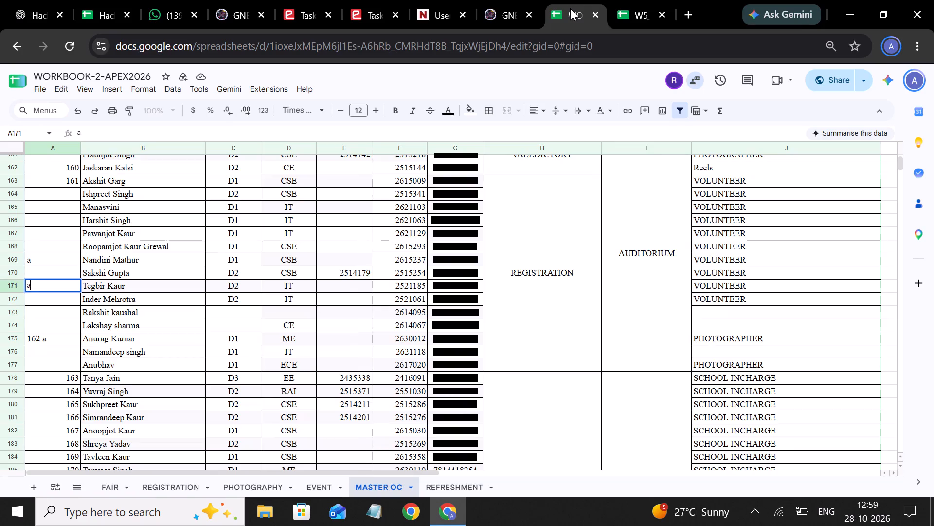
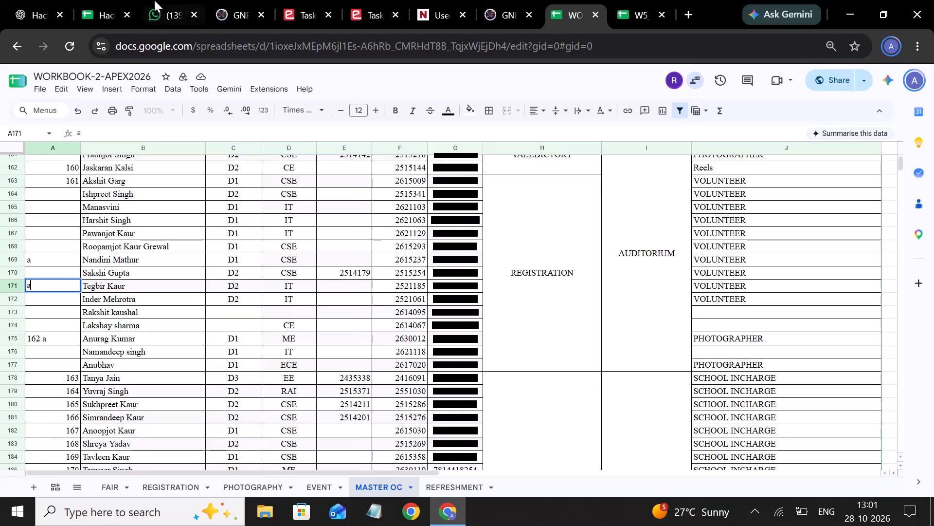
Switch from the WORKBOOK-2-APEX2026 spreadsheet back to the registration portal's Check-in Desk page.
{"action": "left_click", "coordinate": [505, 15]}
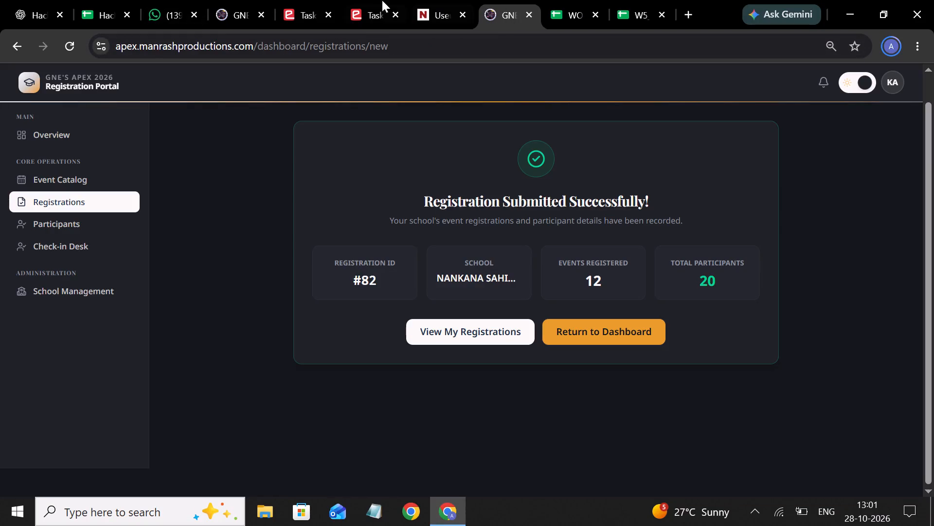
{"action": "left_click", "coordinate": [233, 6]}
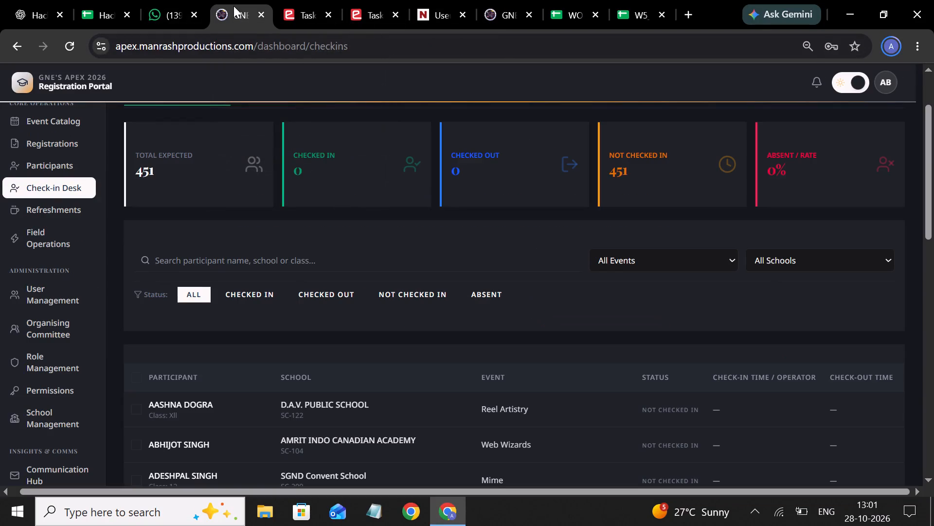
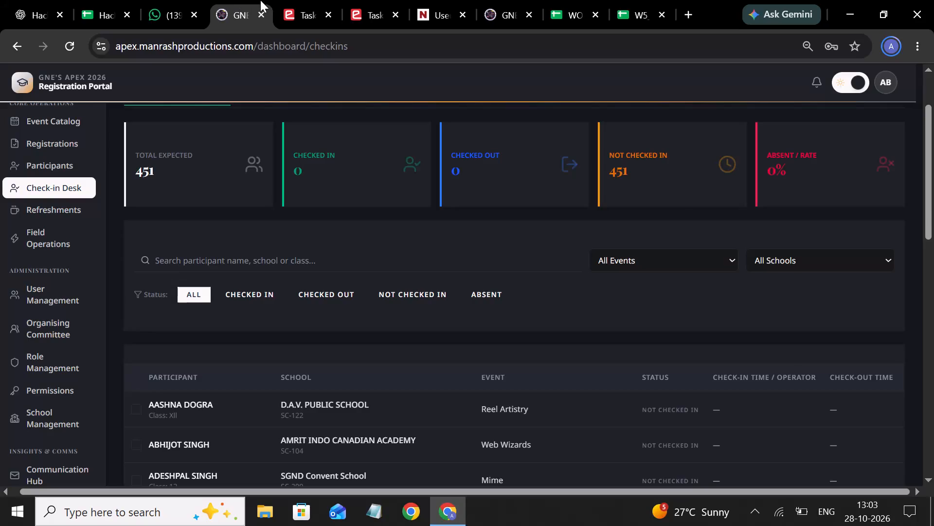
Switch to the WORKBOOK-2-APEX2026 spreadsheet and view the registration volunteer and school incharge rows on the MASTER OC sheet.
{"action": "left_click", "coordinate": [566, 5]}
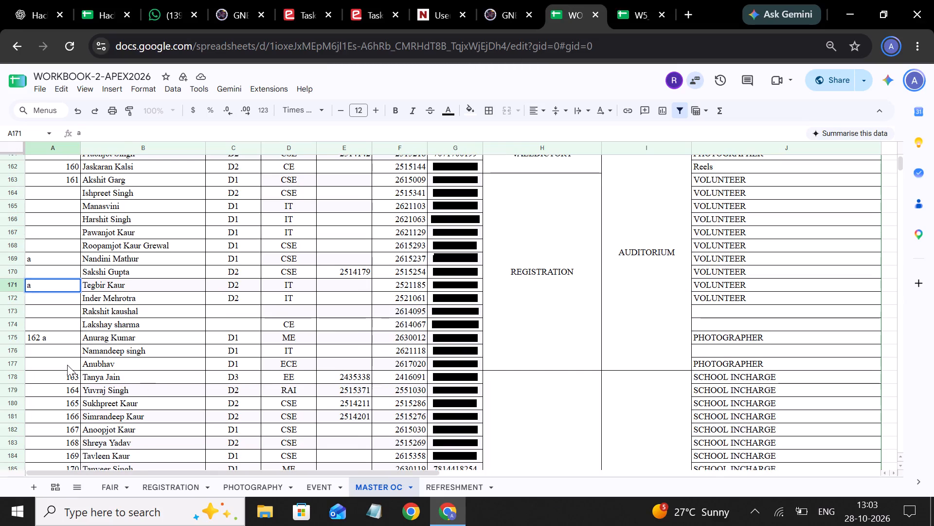
{"action": "scroll", "coordinate": [80, 298], "scroll_direction": "right", "scroll_amount": 1}
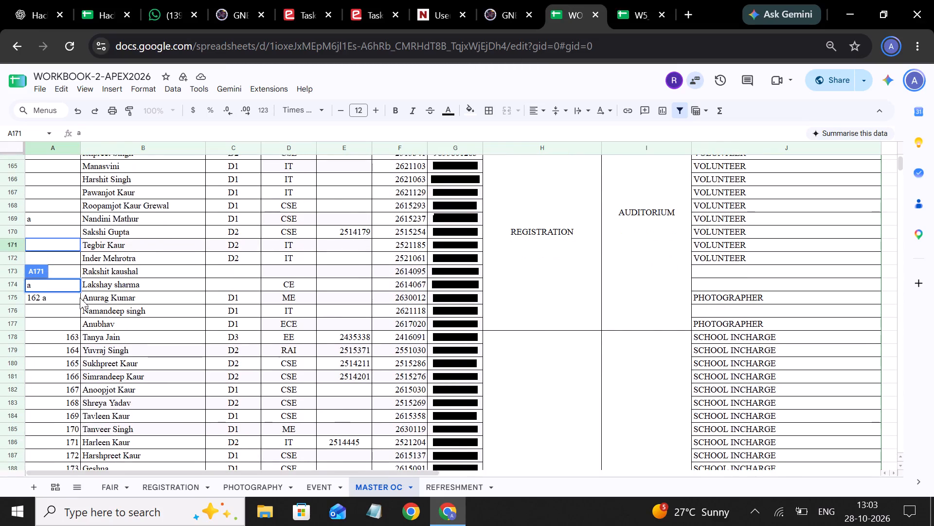
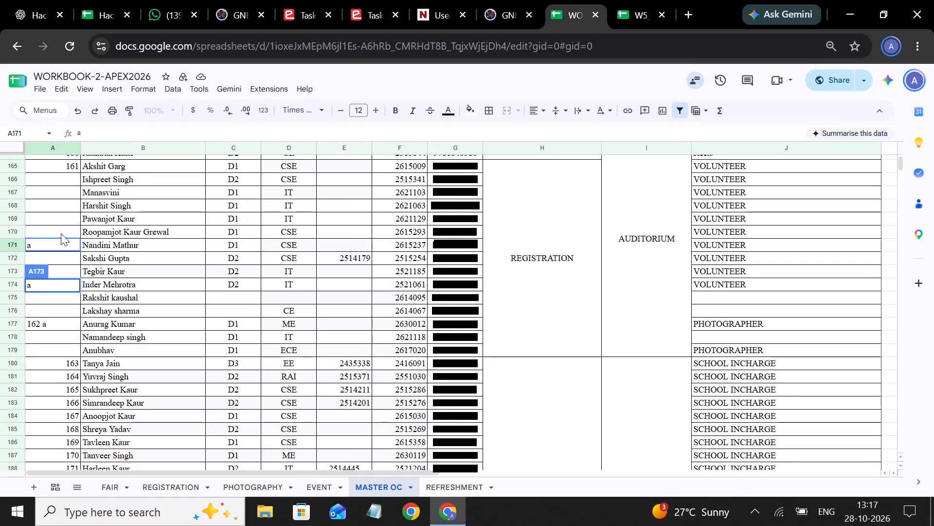
Mark the registration volunteer in row 173 of the MASTER OC sheet with "a" in column A.
{"action": "left_click", "coordinate": [87, 297]}
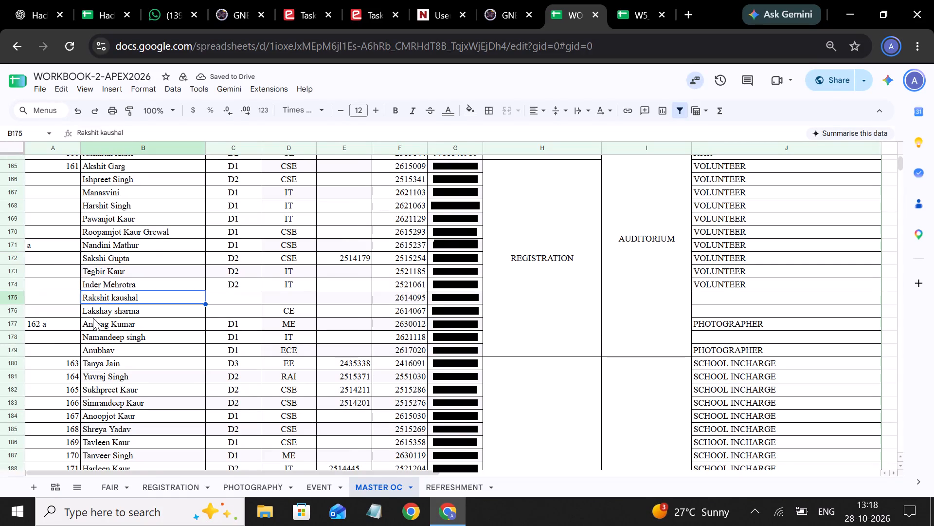
{"action": "scroll", "coordinate": [81, 290], "scroll_direction": "up", "scroll_amount": 2}
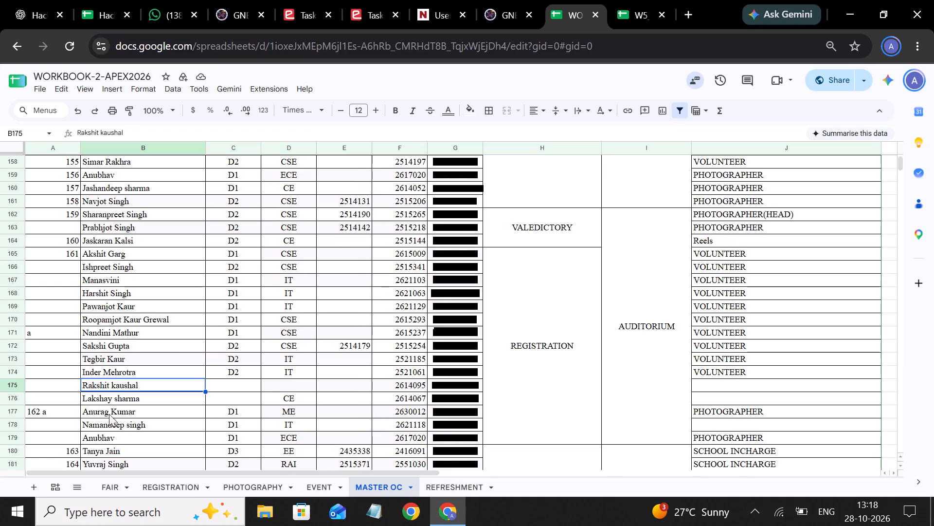
{"action": "scroll", "coordinate": [107, 413], "scroll_direction": "down", "scroll_amount": 1}
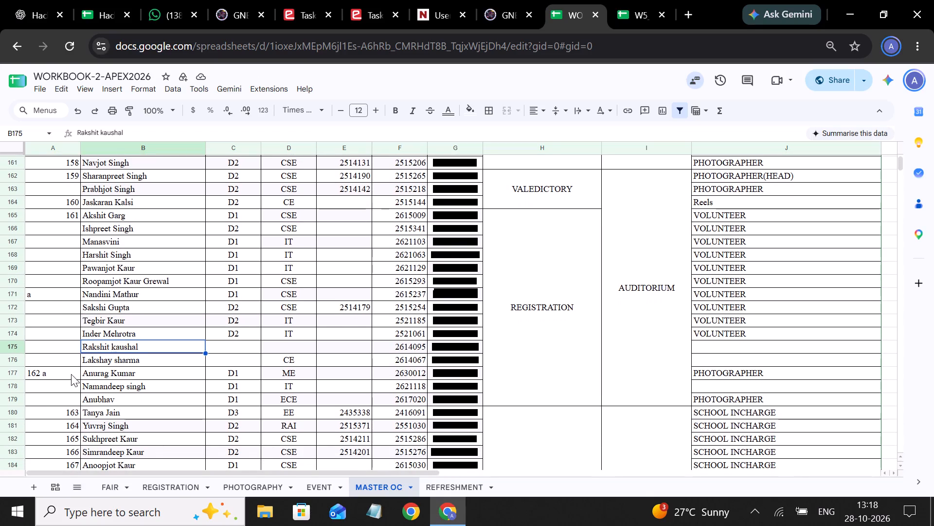
{"action": "triple_click", "coordinate": [73, 324]}
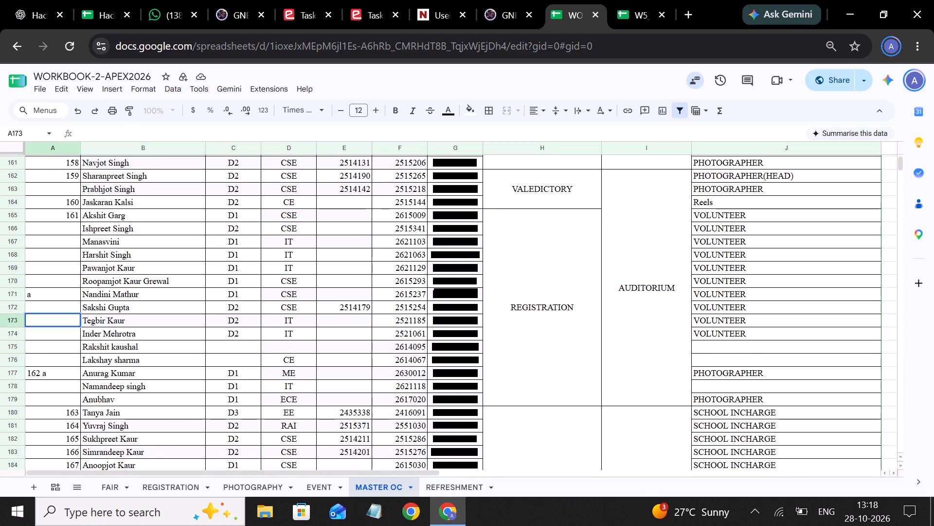
{"action": "key", "text": "a"}
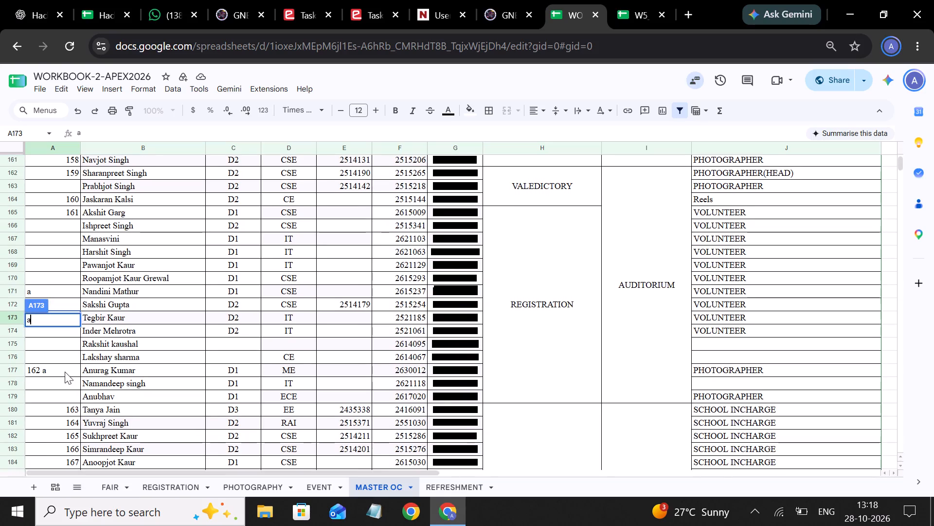
{"action": "left_click", "coordinate": [65, 372]}
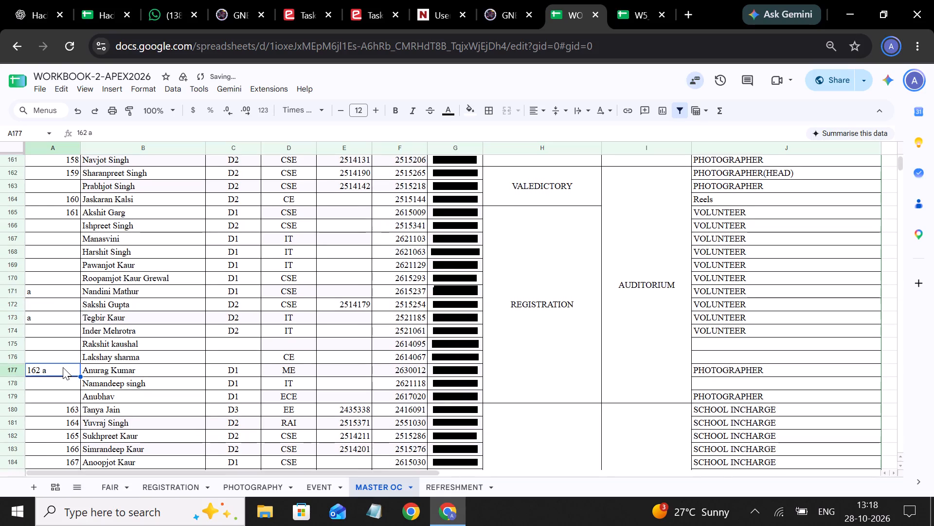
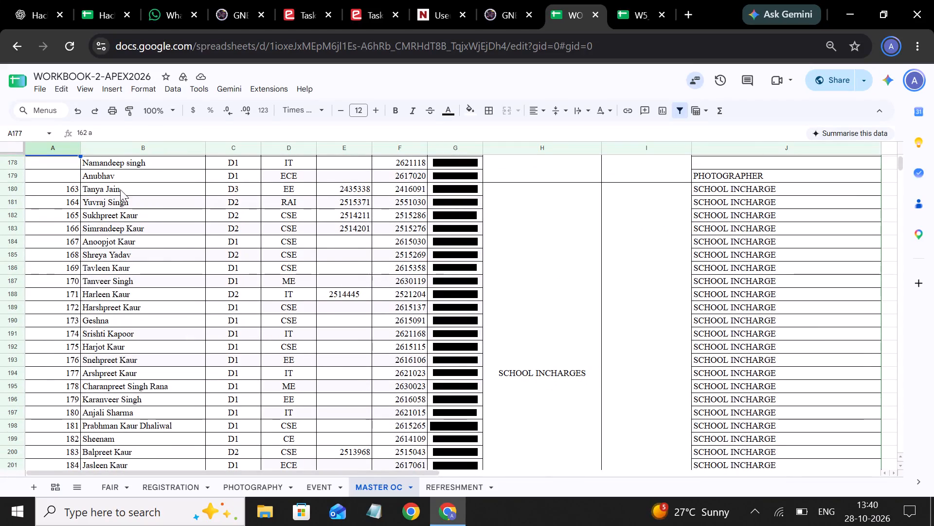
Go through the school incharge entries in rows 180 to 186 of the MASTER OC sheet one by one.
{"action": "left_click", "coordinate": [121, 192]}
{"action": "scroll", "coordinate": [667, 208], "scroll_direction": "left", "scroll_amount": 2}
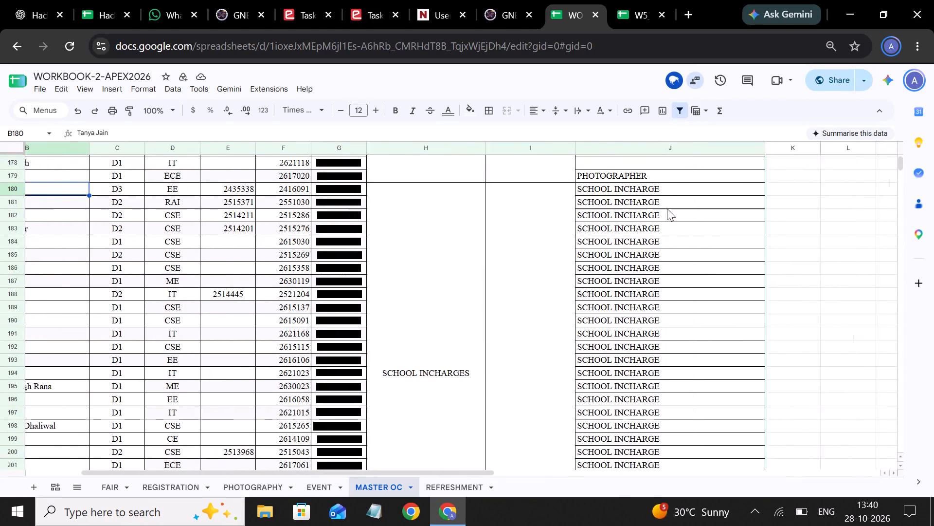
{"action": "scroll", "coordinate": [667, 208], "scroll_direction": "left", "scroll_amount": 1}
{"action": "scroll", "coordinate": [564, 221], "scroll_direction": "right", "scroll_amount": 3}
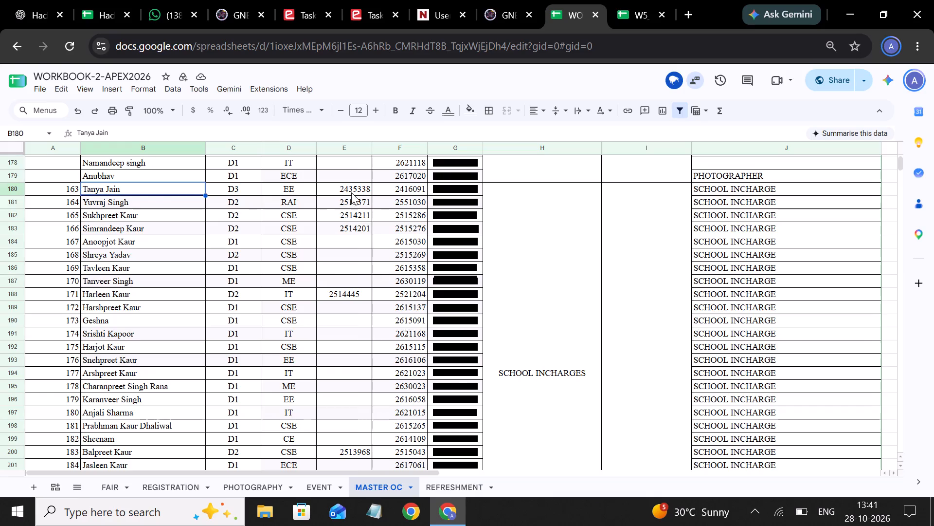
{"action": "left_click", "coordinate": [153, 206]}
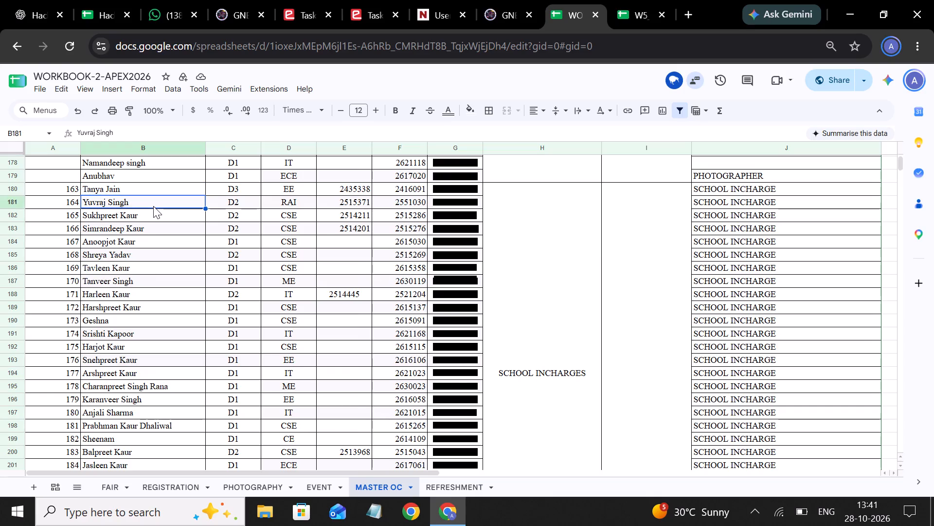
{"action": "left_click", "coordinate": [153, 206]}
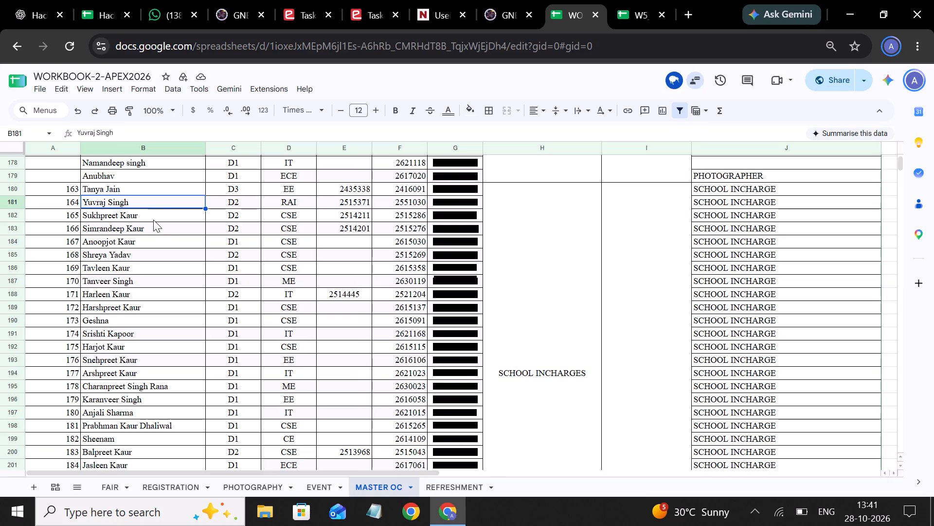
{"action": "left_click", "coordinate": [153, 220]}
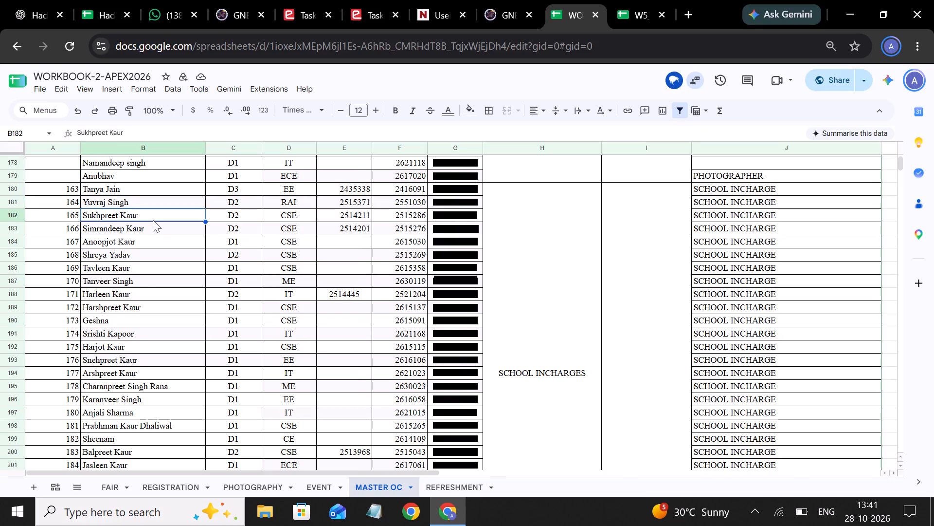
{"action": "left_click", "coordinate": [153, 229]}
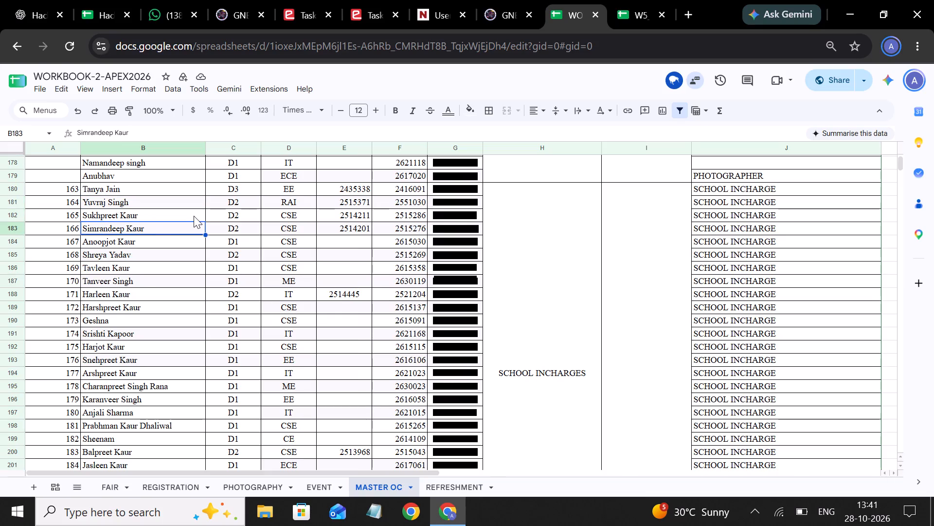
{"action": "left_click", "coordinate": [174, 243]}
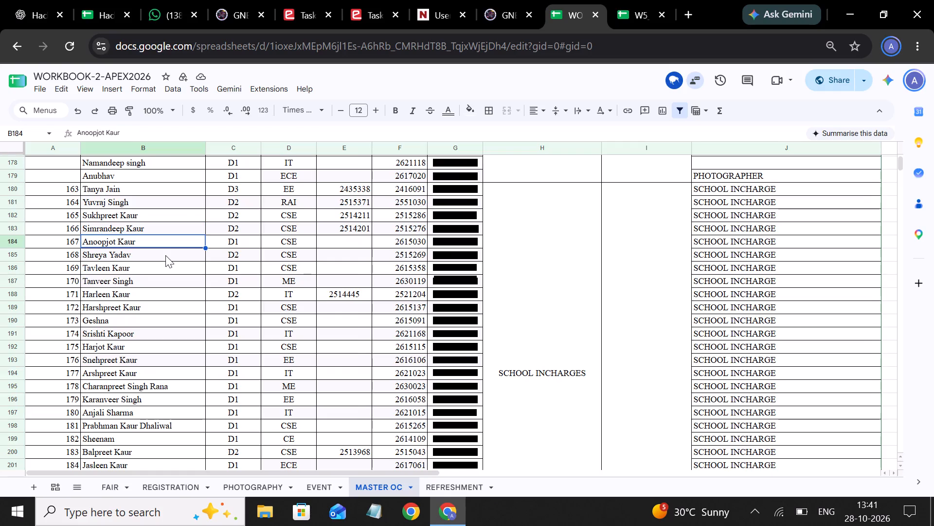
{"action": "left_click", "coordinate": [165, 255]}
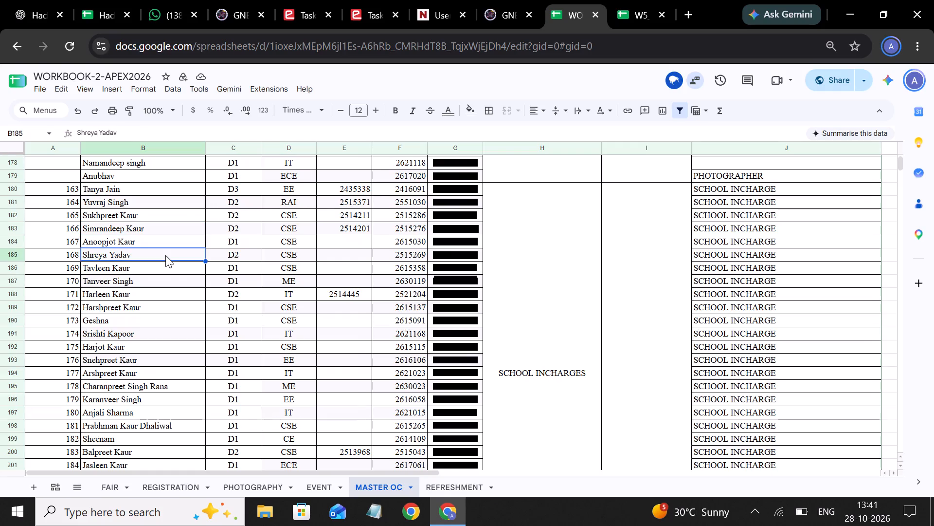
{"action": "left_click", "coordinate": [164, 266]}
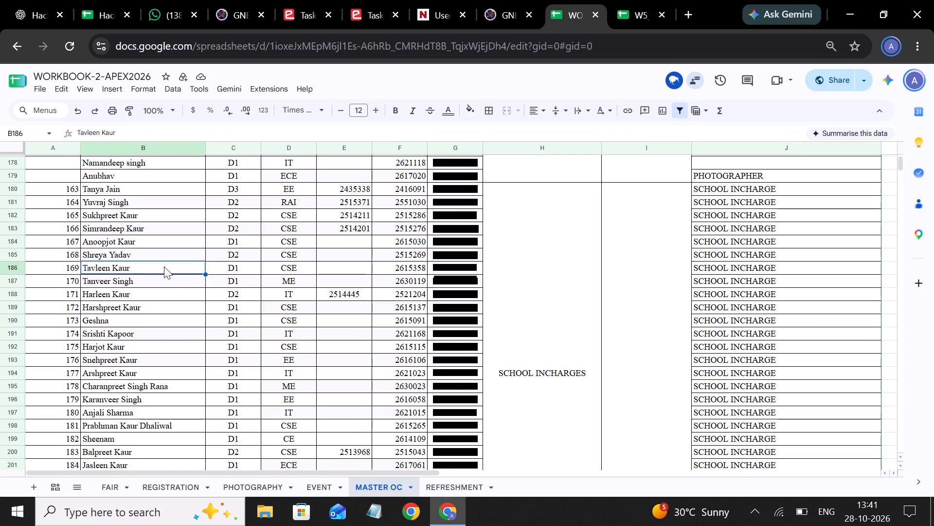
Fill the school incharge name cell in row 187 of the MASTER OC sheet with red.
{"action": "left_click", "coordinate": [163, 279]}
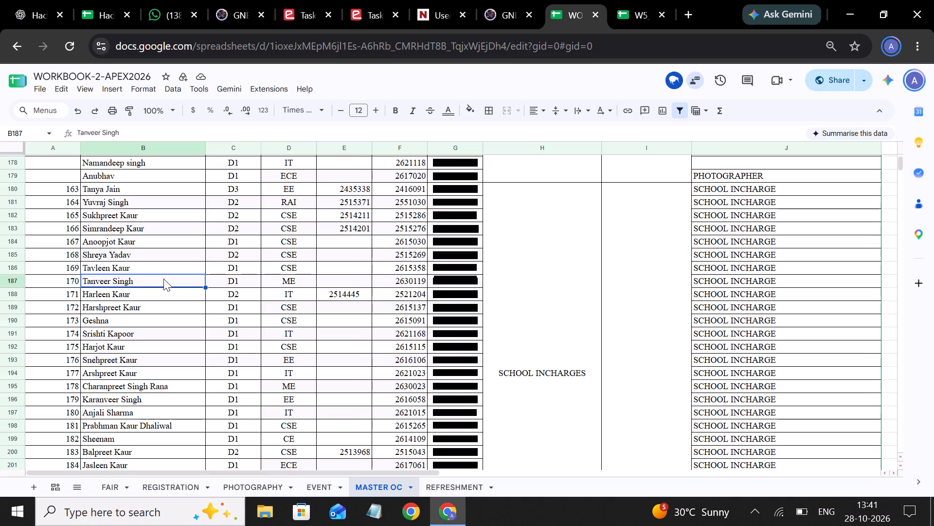
{"action": "left_click", "coordinate": [163, 279]}
{"action": "left_click", "coordinate": [468, 113]}
{"action": "left_click", "coordinate": [484, 161]}
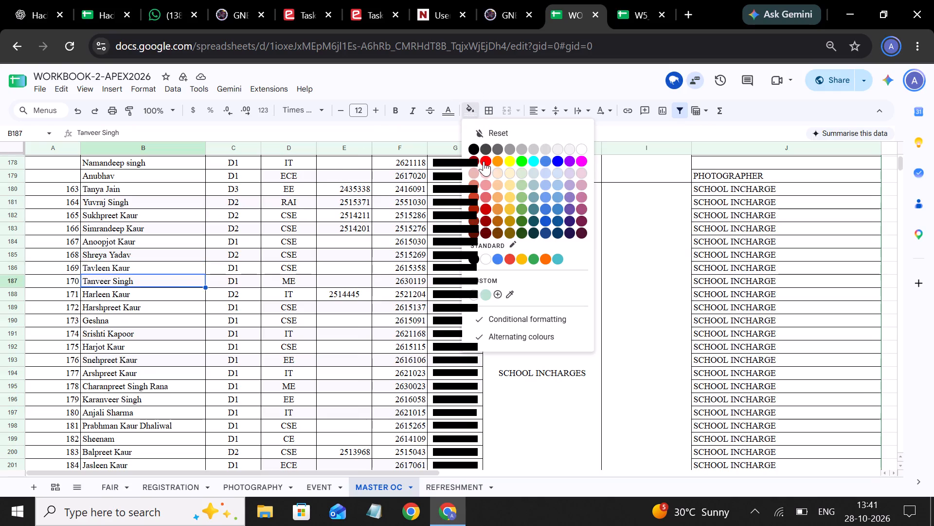
Check the school incharge names from row 189 onward and fill the name cell in row 191 with red.
{"action": "left_click", "coordinate": [177, 306]}
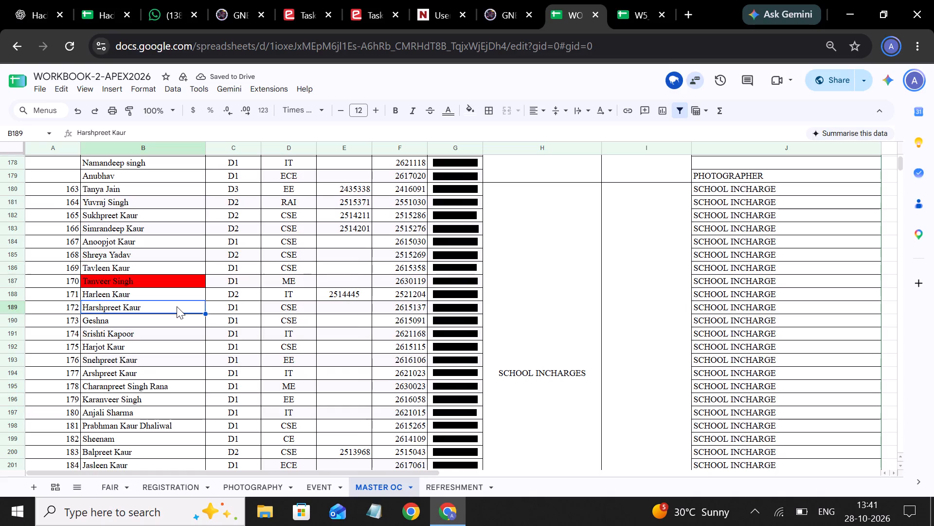
{"action": "left_click", "coordinate": [174, 320]}
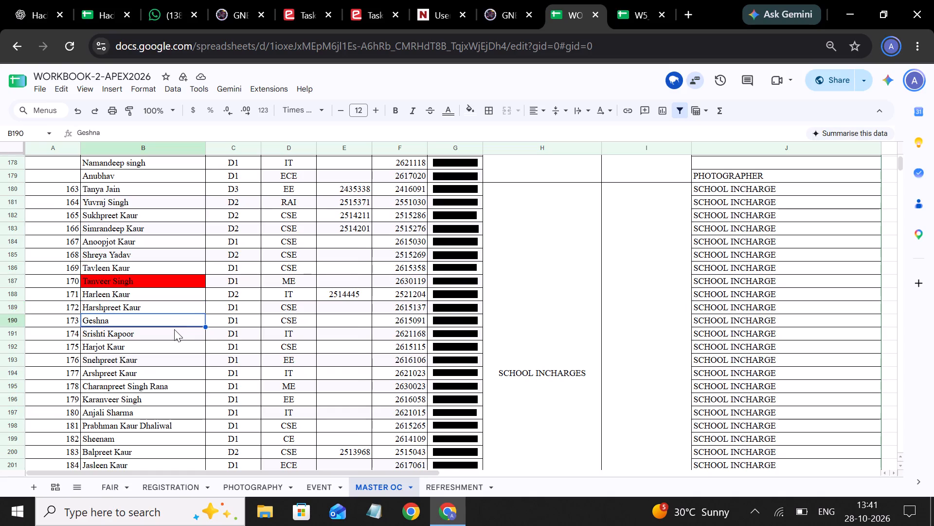
{"action": "left_click", "coordinate": [174, 329]}
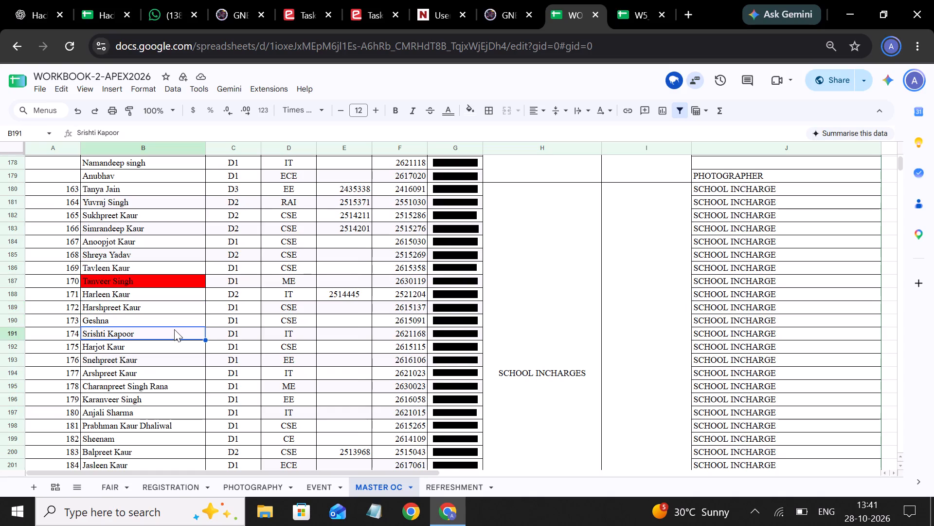
{"action": "left_click", "coordinate": [174, 329]}
{"action": "left_click", "coordinate": [469, 110]}
{"action": "left_click", "coordinate": [487, 164]}
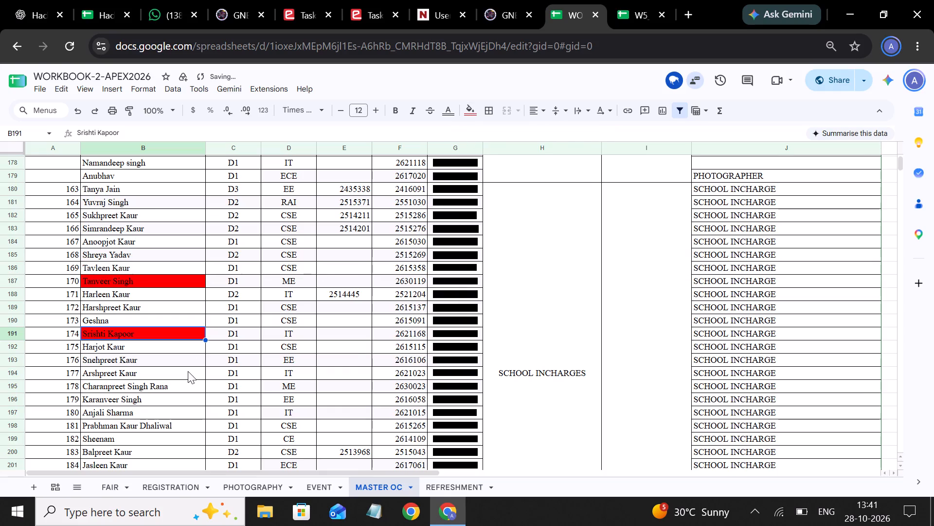
Fill the school incharge name cell in row 194 with red.
{"action": "left_click", "coordinate": [150, 362]}
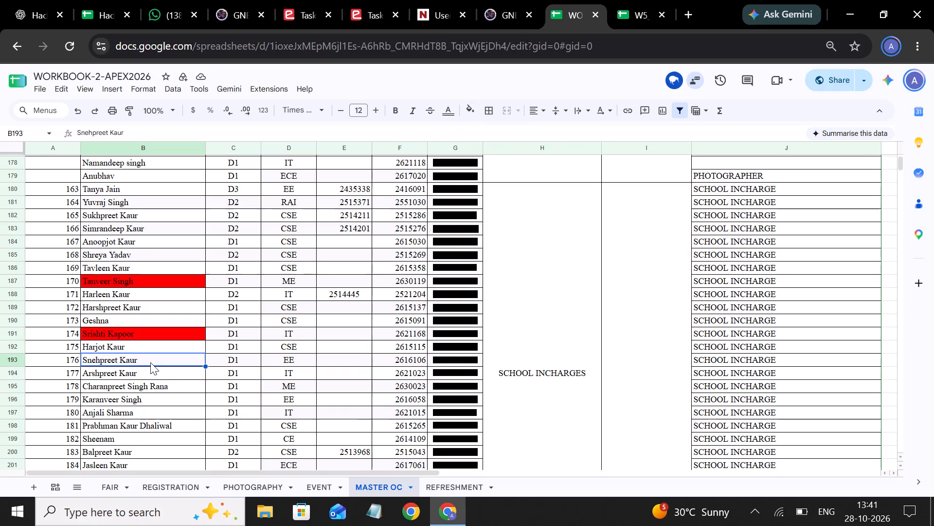
{"action": "left_click", "coordinate": [150, 373]}
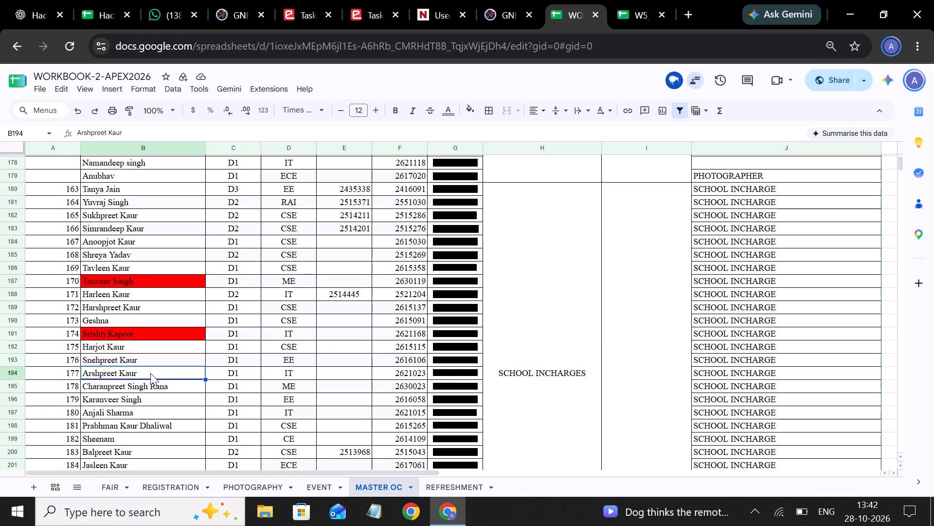
{"action": "left_click", "coordinate": [150, 373]}
{"action": "left_click", "coordinate": [470, 112]}
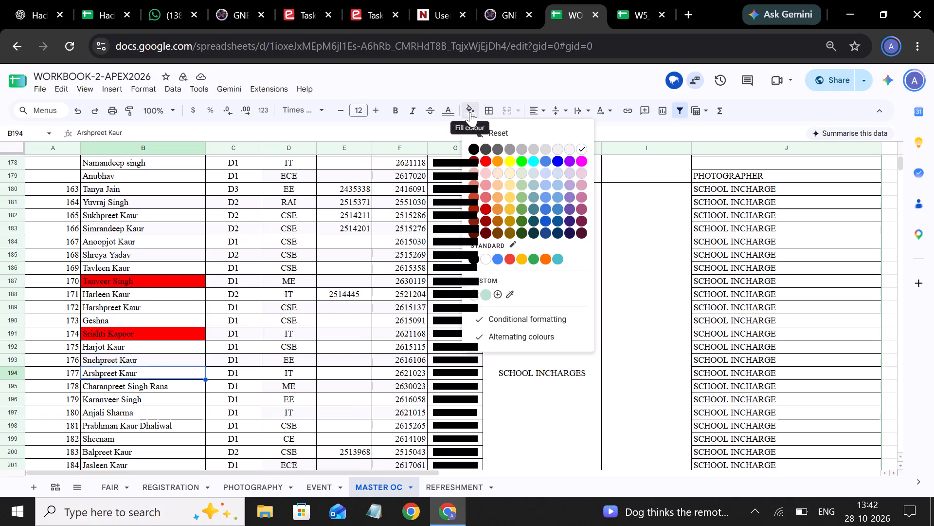
{"action": "left_click", "coordinate": [486, 159]}
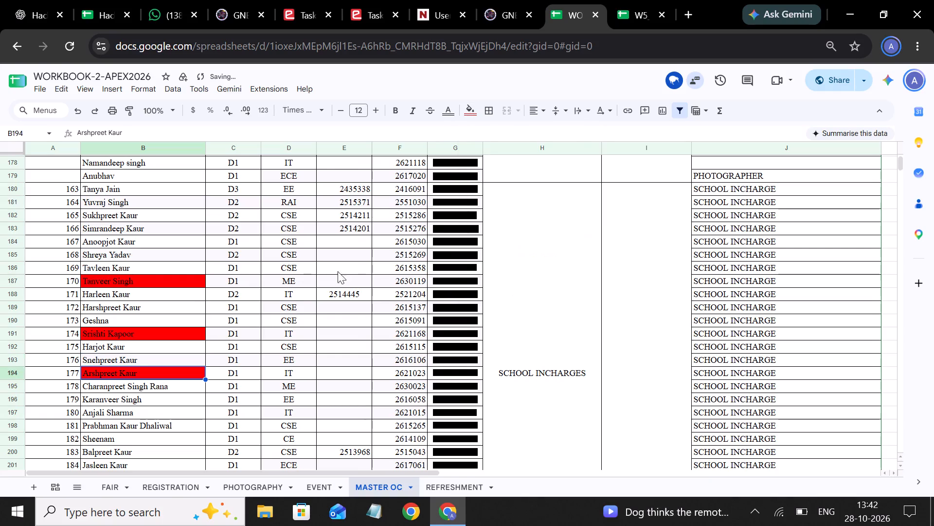
Fill the school incharge name cells in rows 195 and 196 with red.
{"action": "left_click", "coordinate": [176, 388]}
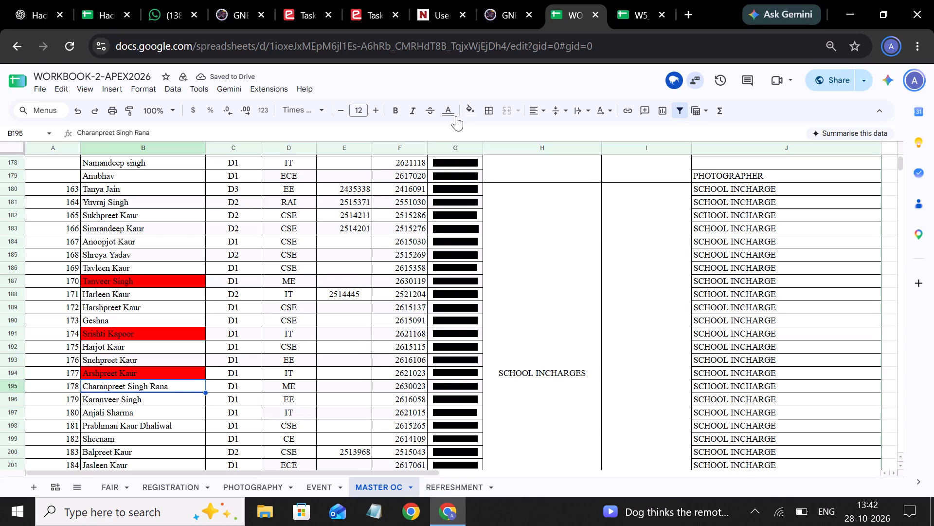
{"action": "left_click", "coordinate": [475, 108]}
{"action": "left_click", "coordinate": [486, 161]}
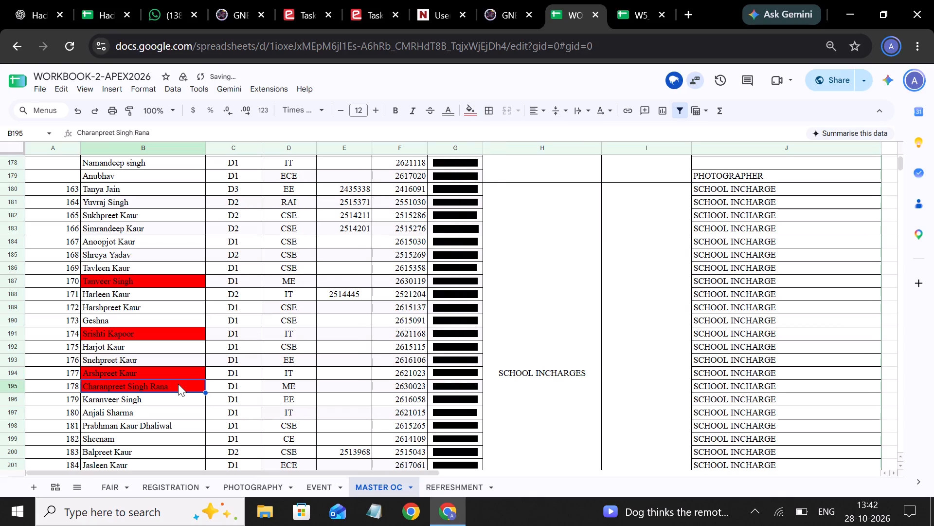
{"action": "left_click", "coordinate": [147, 401]}
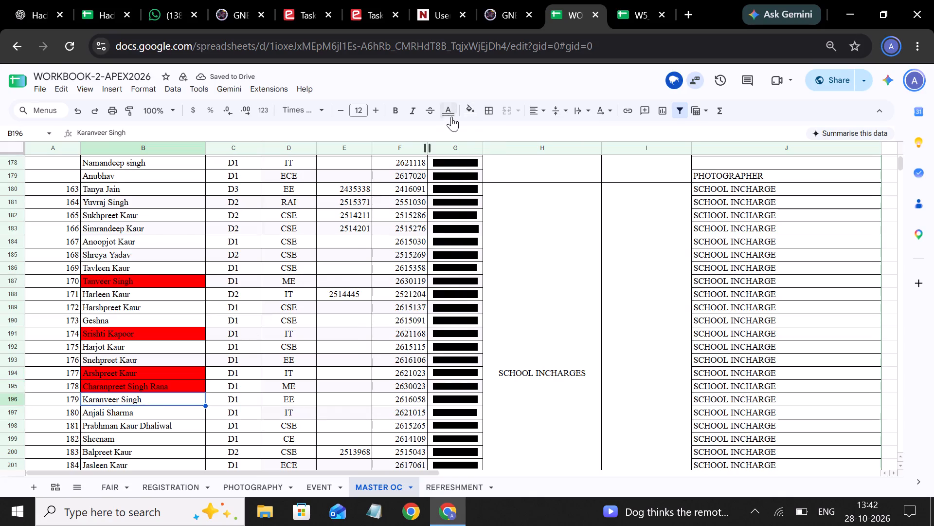
{"action": "left_click", "coordinate": [467, 114]}
{"action": "left_click", "coordinate": [486, 160]}
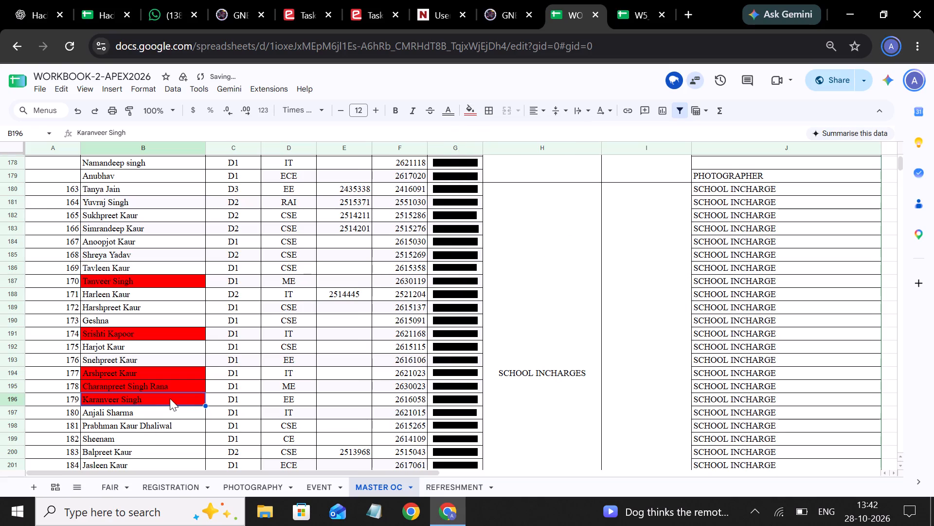
Fill the school incharge name cell in row 201 with red.
{"action": "scroll", "coordinate": [172, 398], "scroll_direction": "down", "scroll_amount": 1}
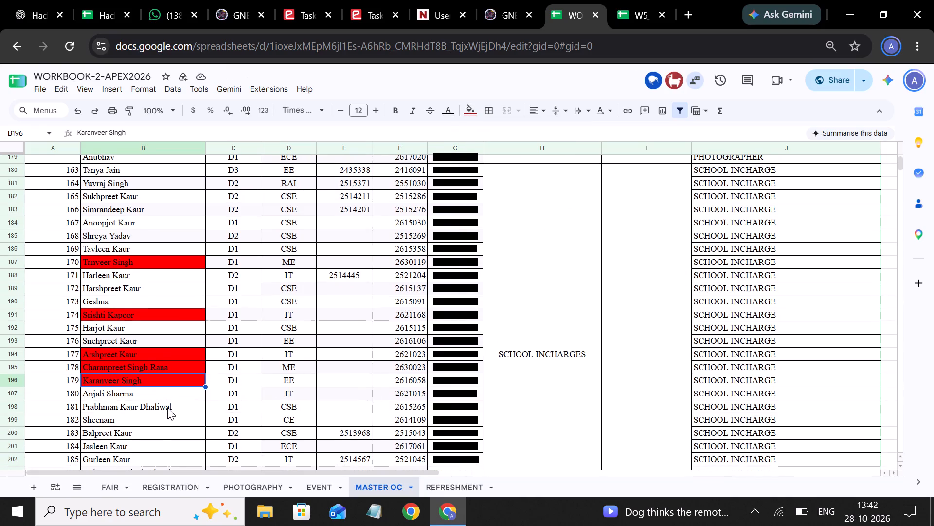
{"action": "scroll", "coordinate": [167, 408], "scroll_direction": "down", "scroll_amount": 1}
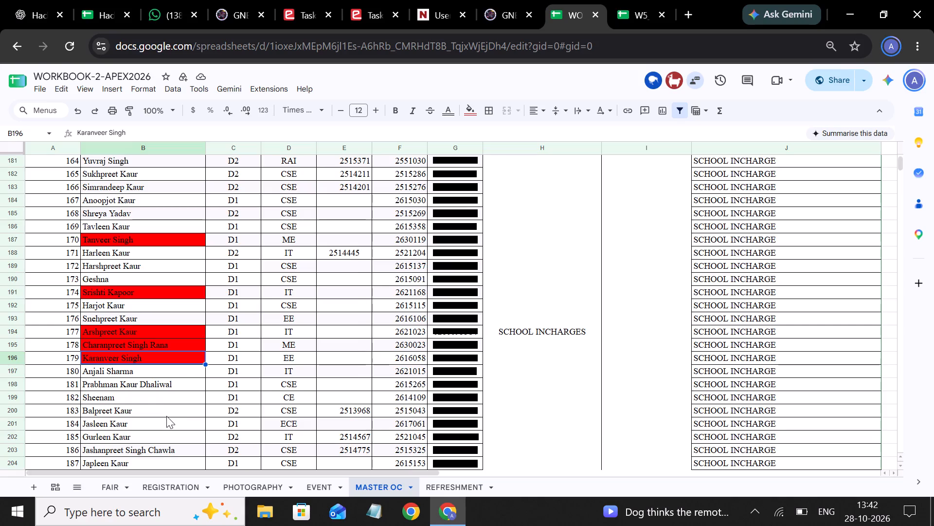
{"action": "scroll", "coordinate": [166, 416], "scroll_direction": "down", "scroll_amount": 1}
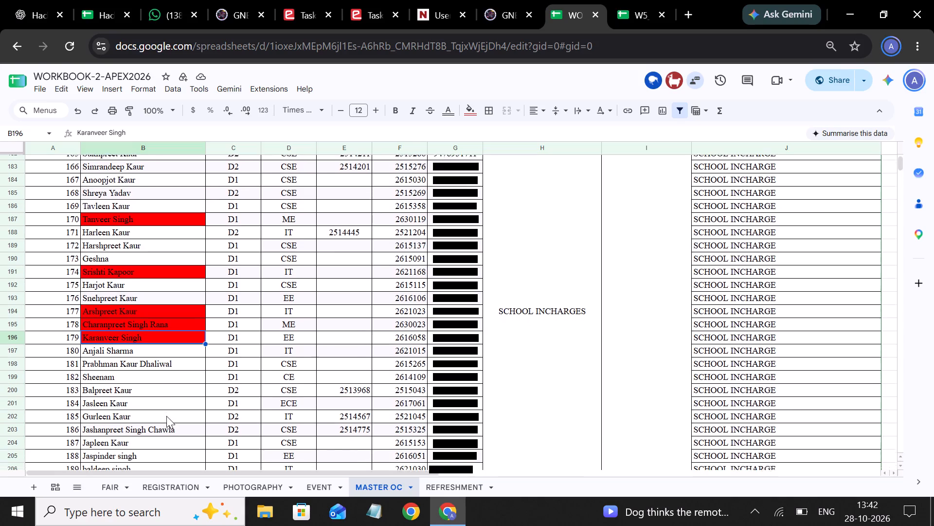
{"action": "scroll", "coordinate": [166, 416], "scroll_direction": "down", "scroll_amount": 1}
{"action": "left_click", "coordinate": [152, 395]}
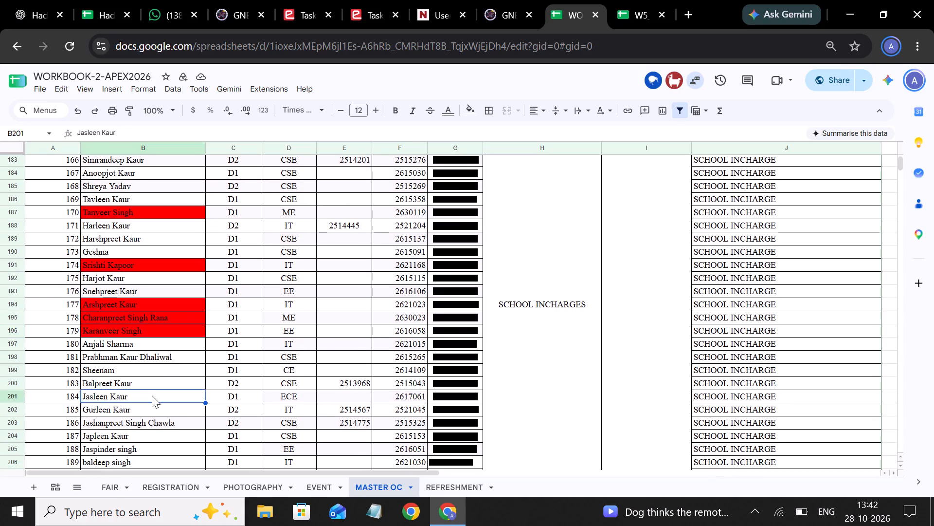
{"action": "left_click", "coordinate": [152, 395]}
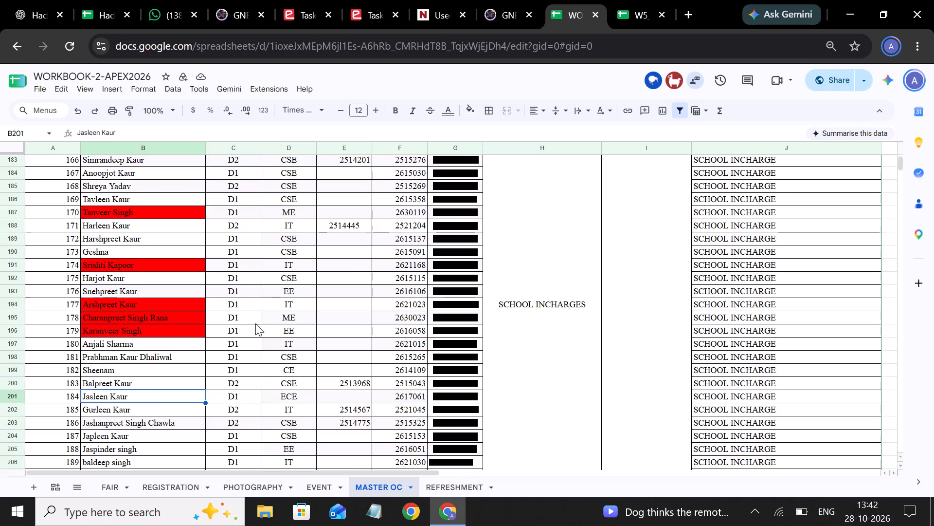
{"action": "left_click", "coordinate": [470, 113]}
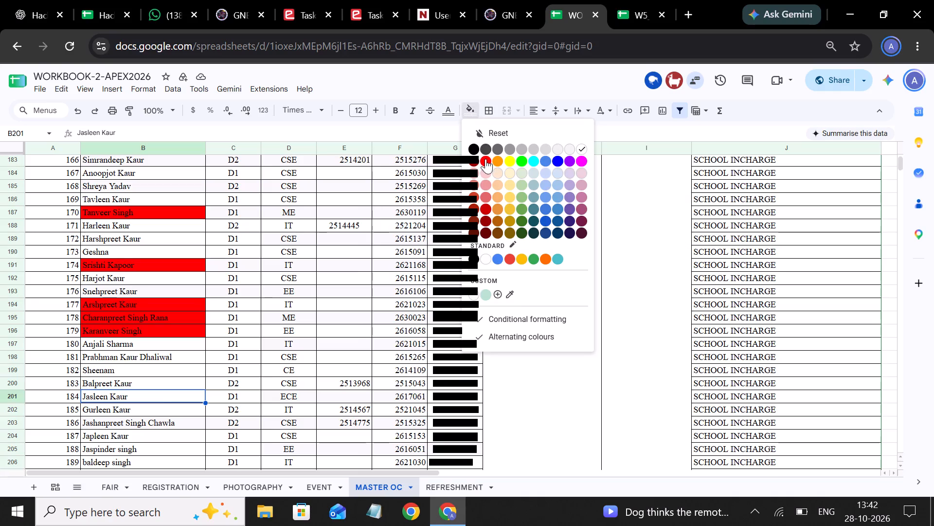
{"action": "left_click", "coordinate": [485, 159]}
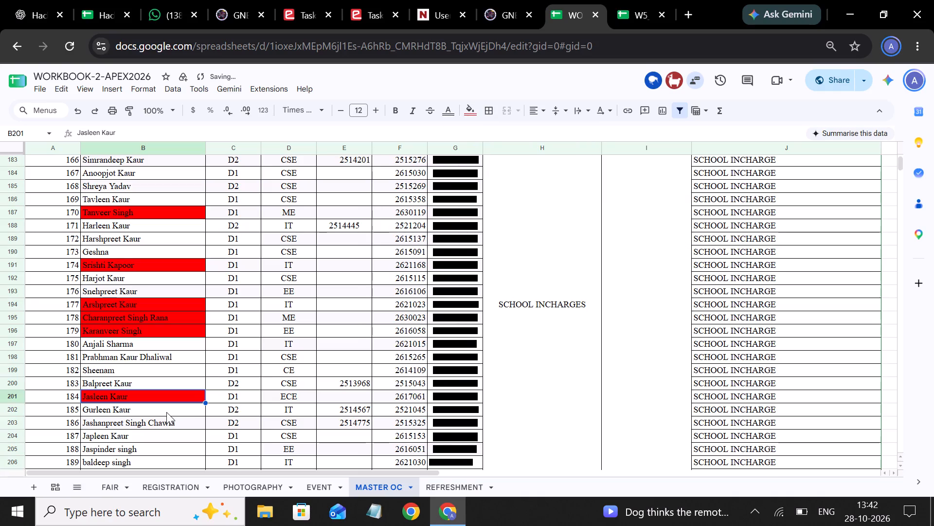
Fill the school incharge name cell in row 202 with red.
{"action": "left_click", "coordinate": [164, 413]}
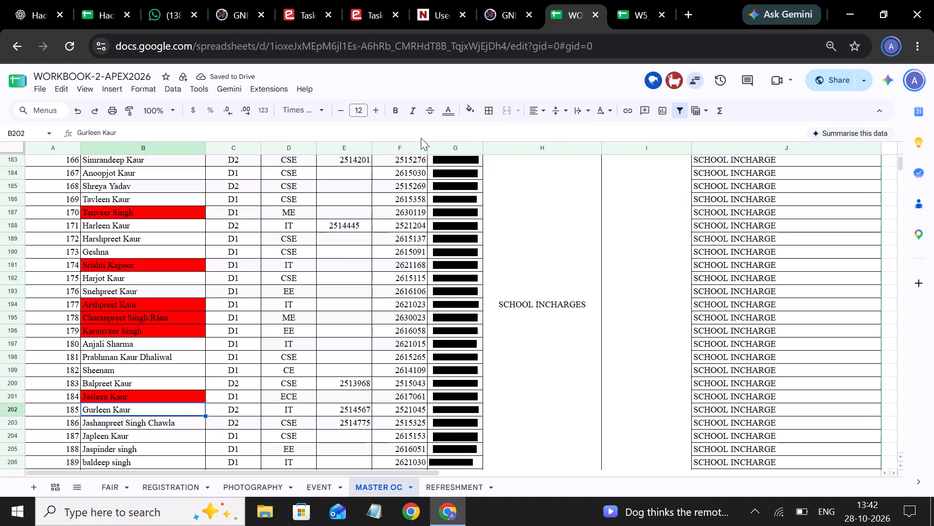
{"action": "left_click", "coordinate": [464, 114]}
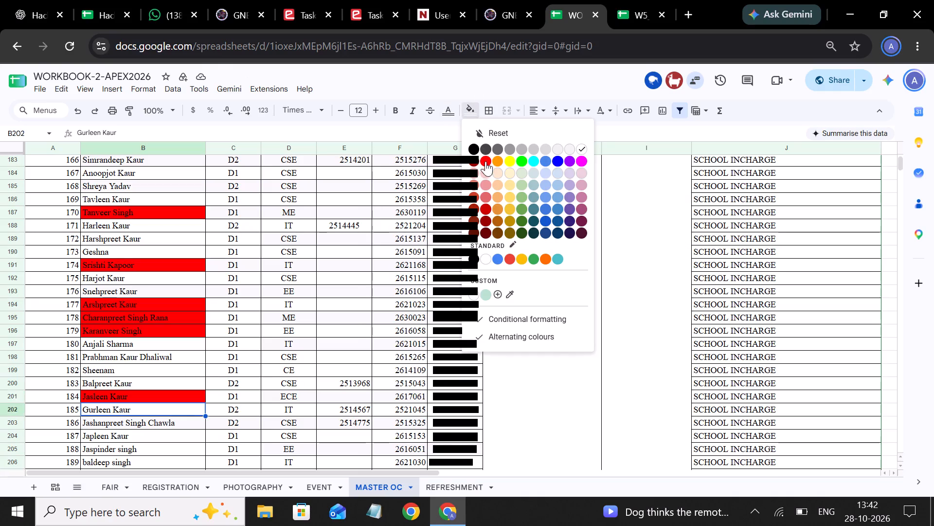
{"action": "left_click", "coordinate": [485, 161]}
Fill the school incharge name cell in row 203 with red.
{"action": "scroll", "coordinate": [267, 363], "scroll_direction": "down", "scroll_amount": 1}
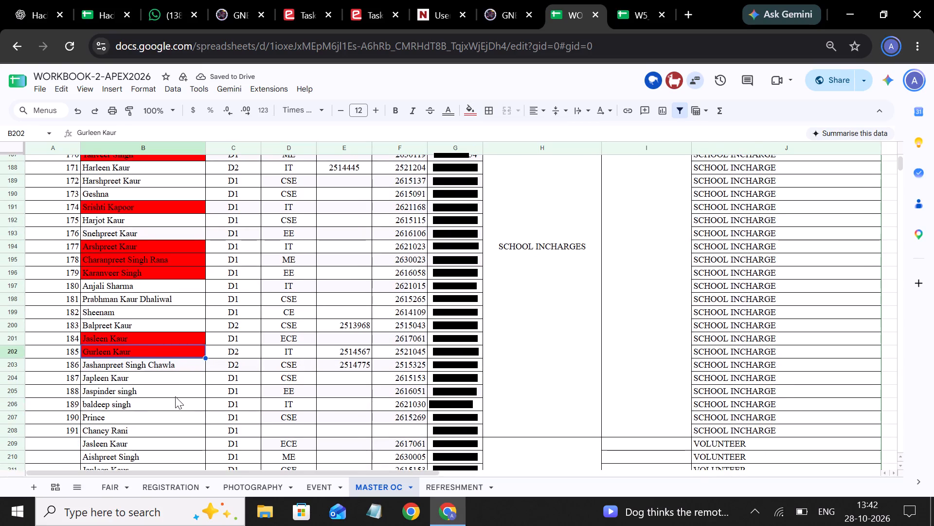
{"action": "left_click", "coordinate": [167, 368]}
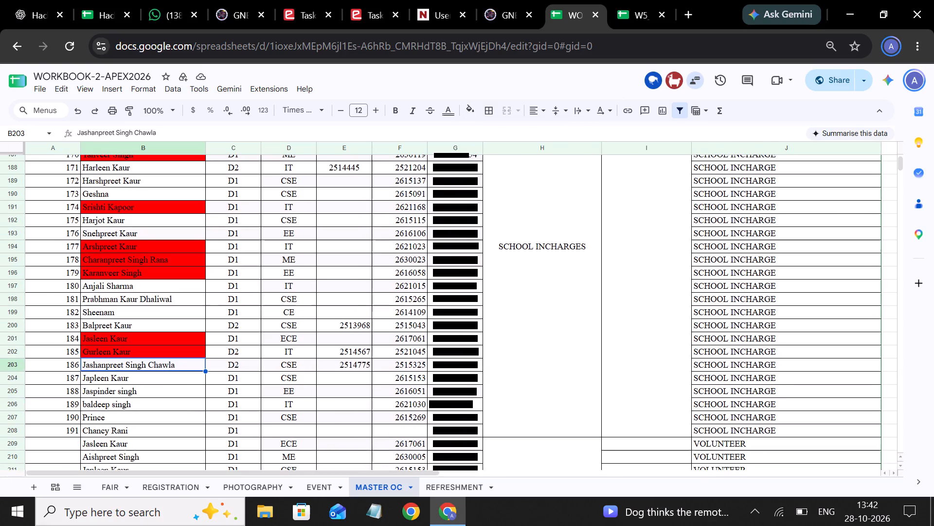
{"action": "left_click", "coordinate": [469, 111]}
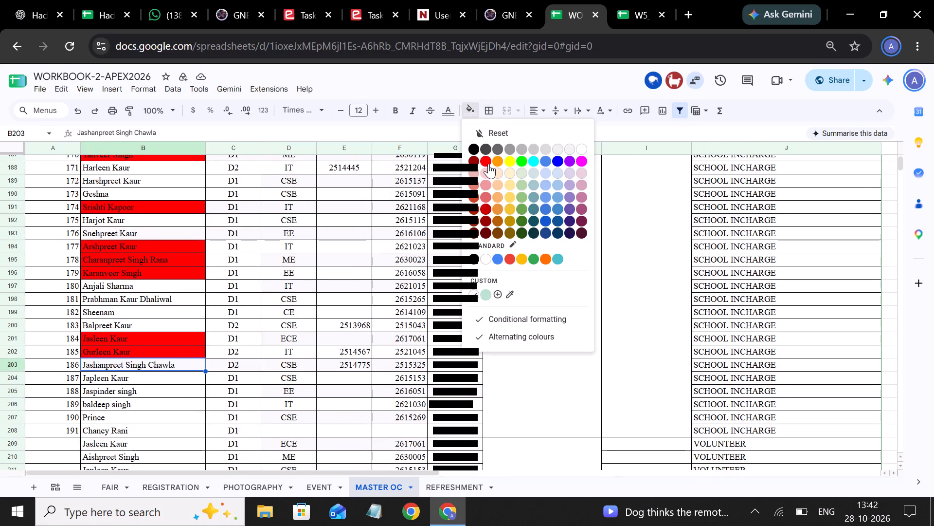
{"action": "left_click", "coordinate": [488, 164]}
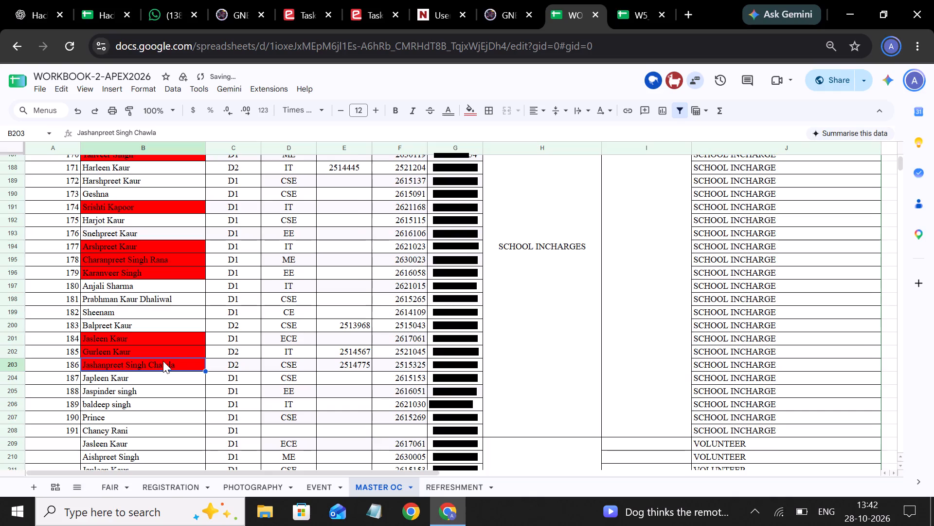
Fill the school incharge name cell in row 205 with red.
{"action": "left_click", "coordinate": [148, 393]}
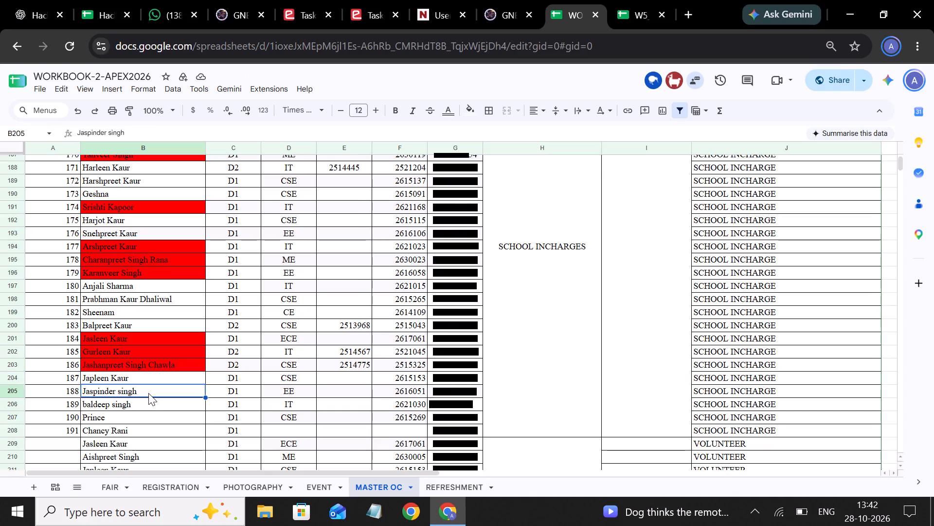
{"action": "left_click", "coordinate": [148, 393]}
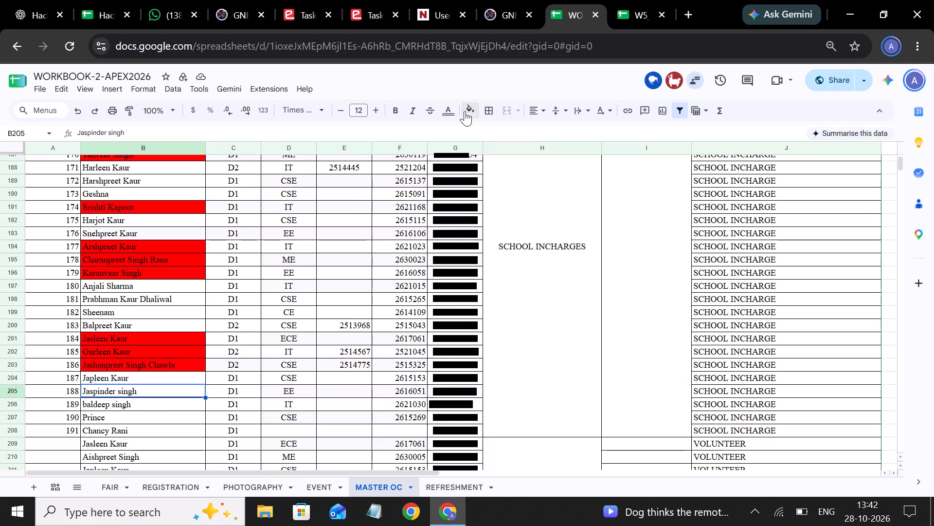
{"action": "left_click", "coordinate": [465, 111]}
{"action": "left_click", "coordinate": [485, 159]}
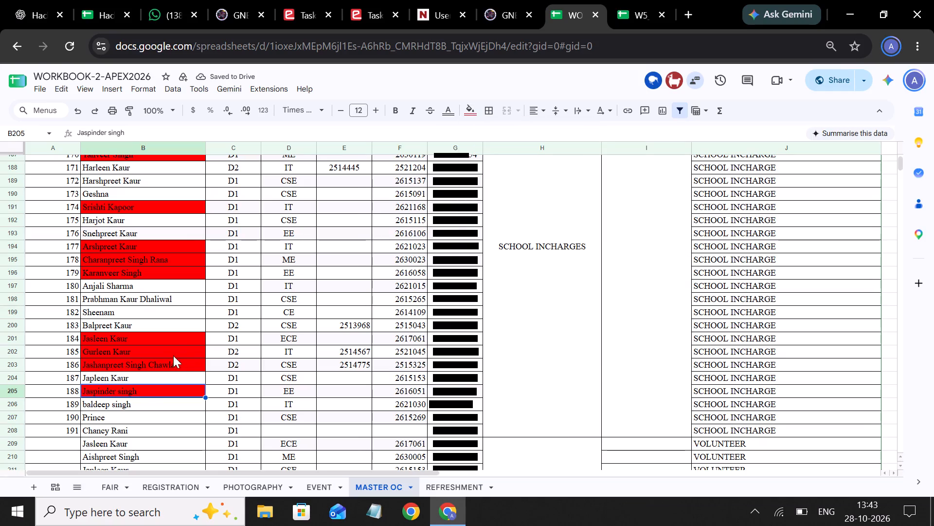
Review the school incharge names in rows 180 to 208 and check which ones are filled with red.
{"action": "left_click", "coordinate": [141, 416]}
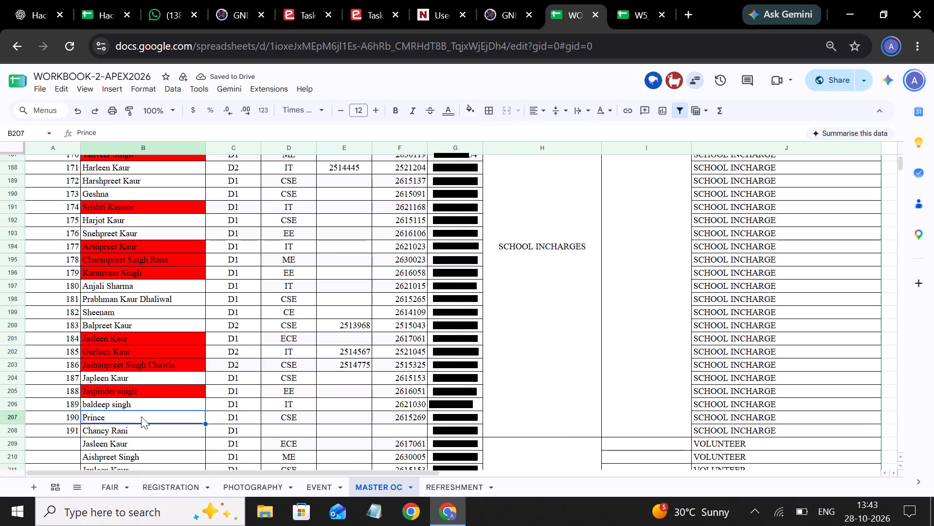
{"action": "left_click", "coordinate": [146, 430]}
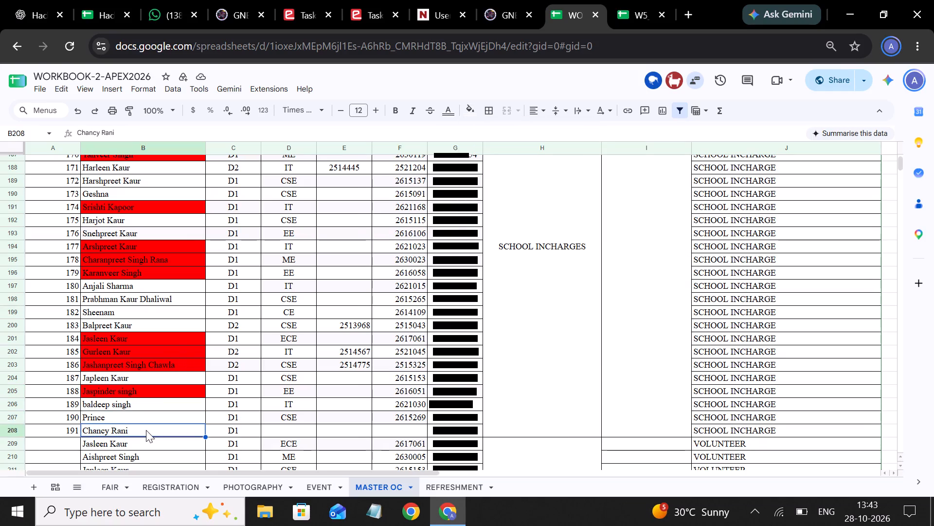
{"action": "scroll", "coordinate": [146, 430], "scroll_direction": "down", "scroll_amount": 1}
{"action": "scroll", "coordinate": [143, 360], "scroll_direction": "up", "scroll_amount": 1}
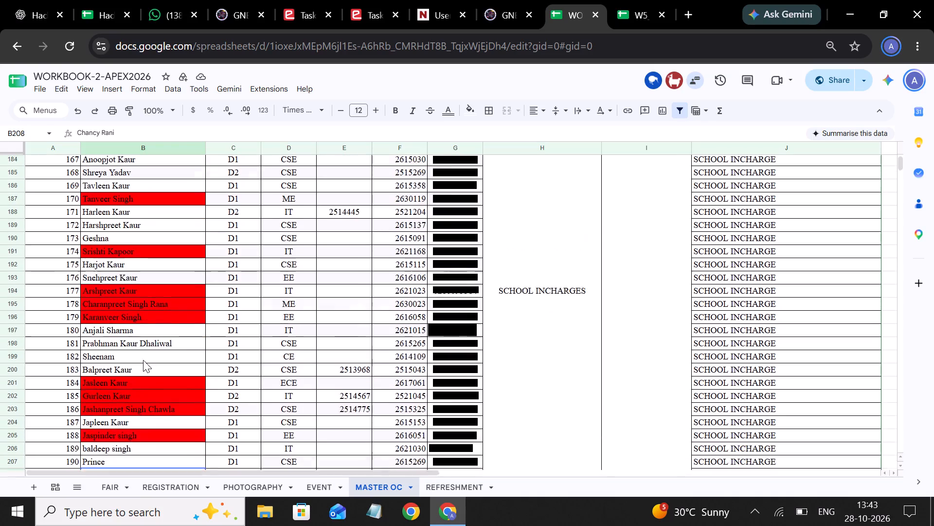
{"action": "scroll", "coordinate": [143, 360], "scroll_direction": "up", "scroll_amount": 1}
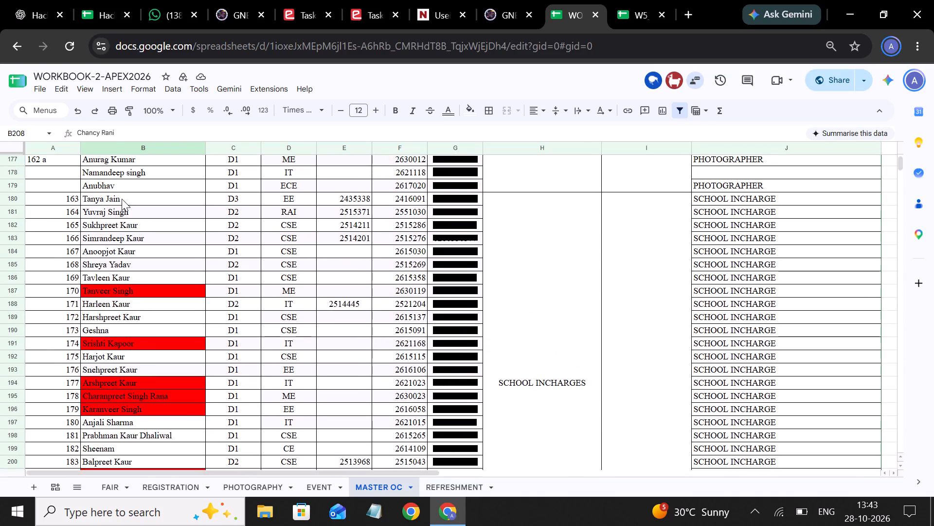
{"action": "left_click", "coordinate": [122, 199]}
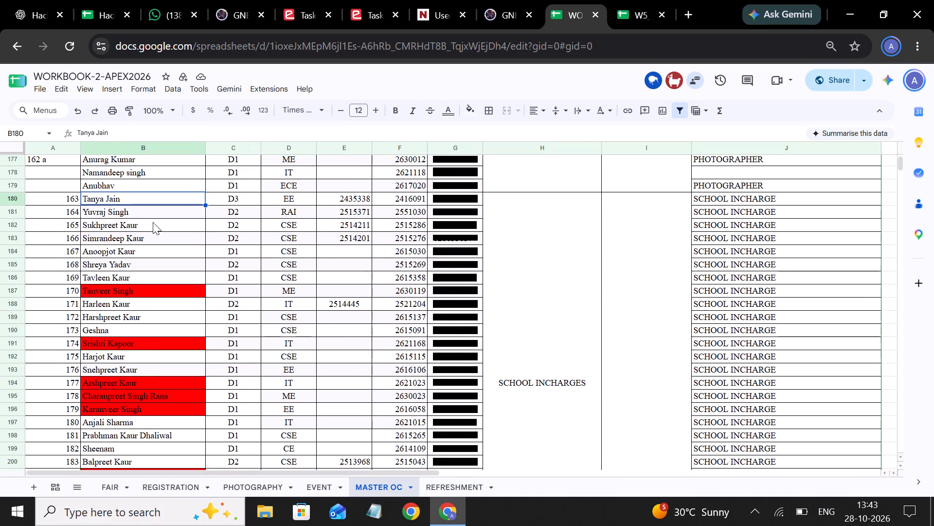
{"action": "left_click_drag", "start_coordinate": [155, 222], "coordinate": [158, 255]}
{"action": "left_click", "coordinate": [158, 255]}
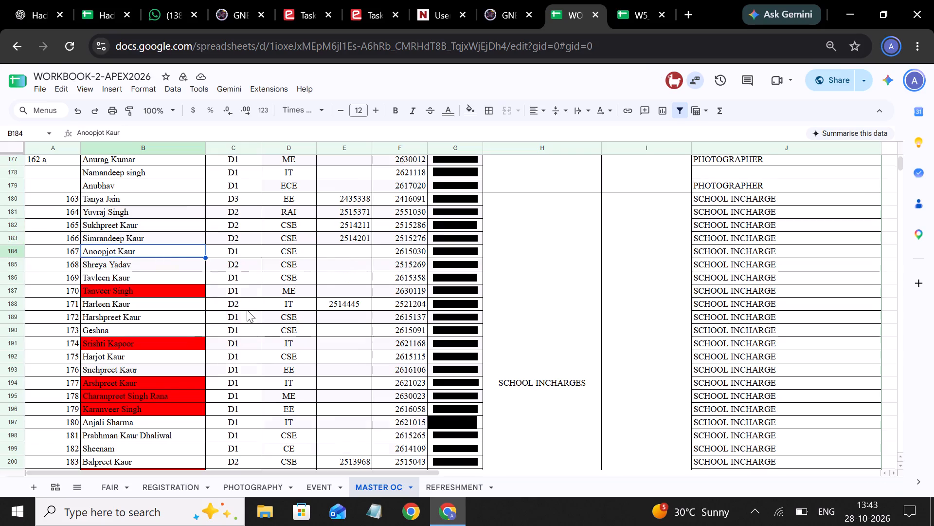
{"action": "scroll", "coordinate": [247, 310], "scroll_direction": "down", "scroll_amount": 2}
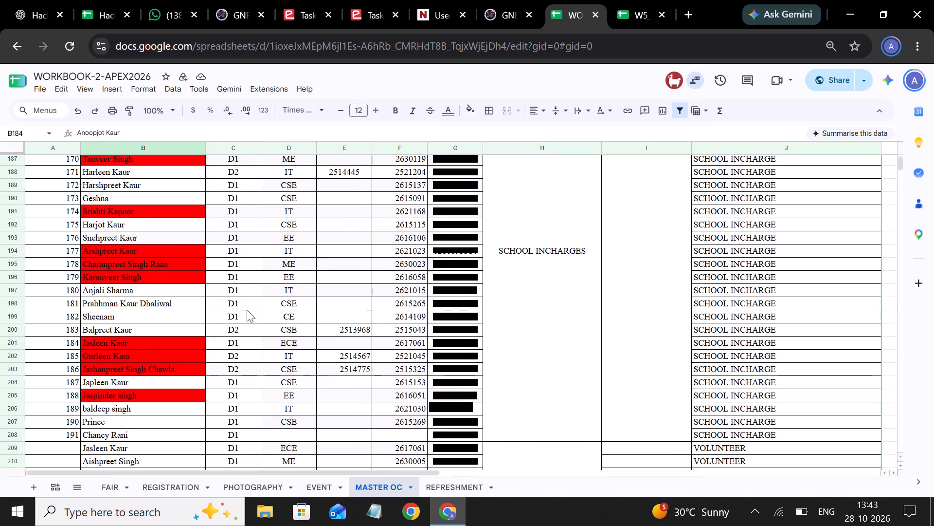
{"action": "scroll", "coordinate": [247, 310], "scroll_direction": "up", "scroll_amount": 1}
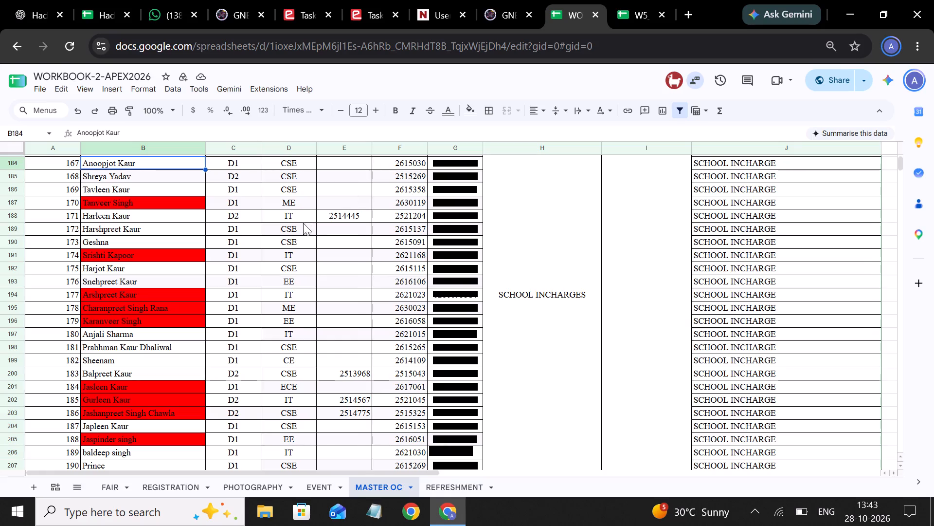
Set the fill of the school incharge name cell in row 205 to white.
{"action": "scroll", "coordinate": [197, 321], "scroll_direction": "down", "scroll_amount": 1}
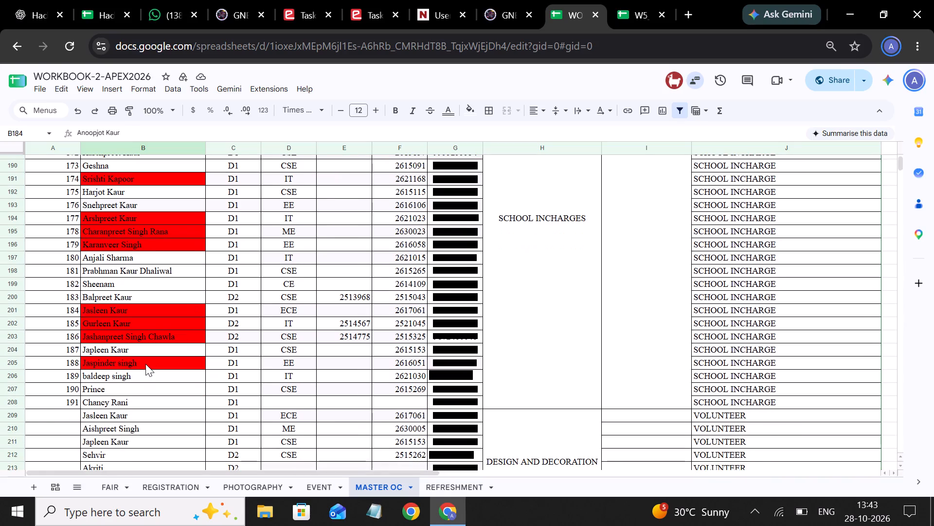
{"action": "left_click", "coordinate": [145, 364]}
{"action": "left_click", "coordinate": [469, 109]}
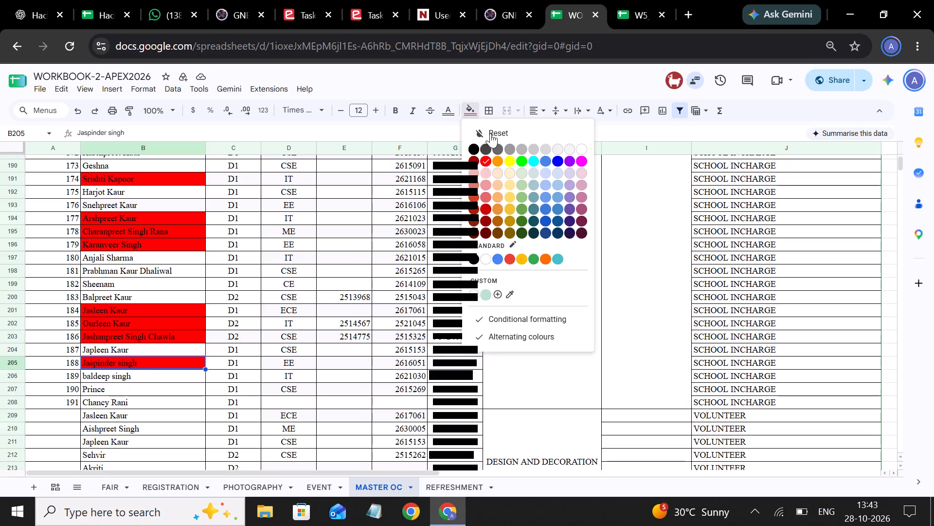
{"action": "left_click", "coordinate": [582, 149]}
Recheck the school incharge list against its red-filled names, including the design and decoration volunteers listed below it.
{"action": "scroll", "coordinate": [421, 212], "scroll_direction": "up", "scroll_amount": 1}
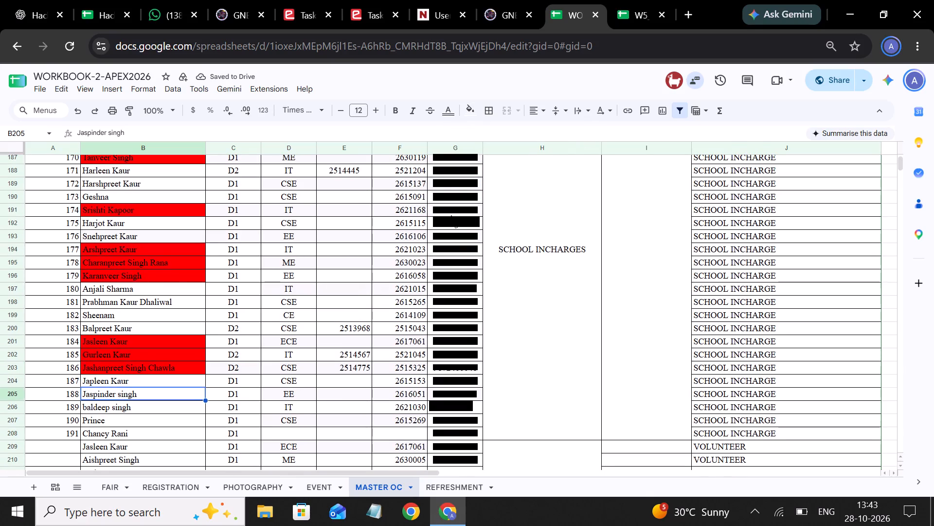
{"action": "scroll", "coordinate": [289, 213], "scroll_direction": "up", "scroll_amount": 1}
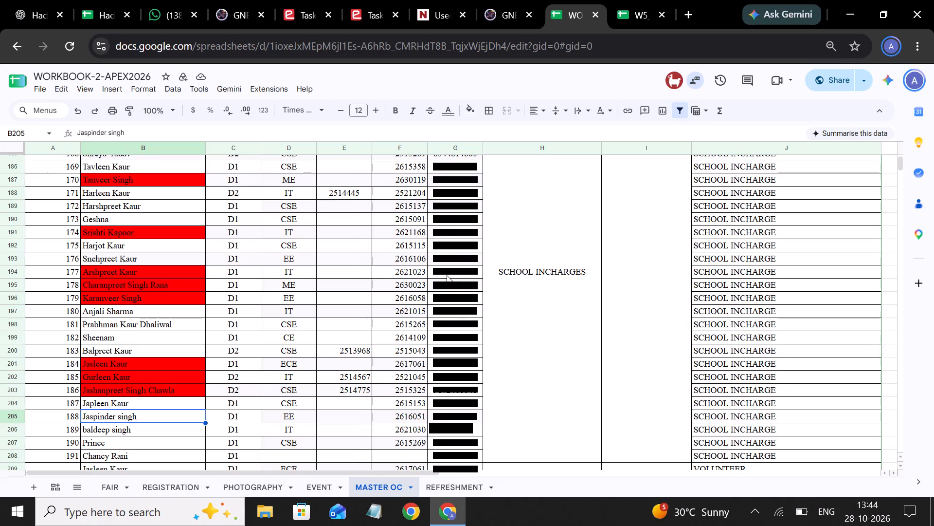
{"action": "scroll", "coordinate": [377, 286], "scroll_direction": "down", "scroll_amount": 2}
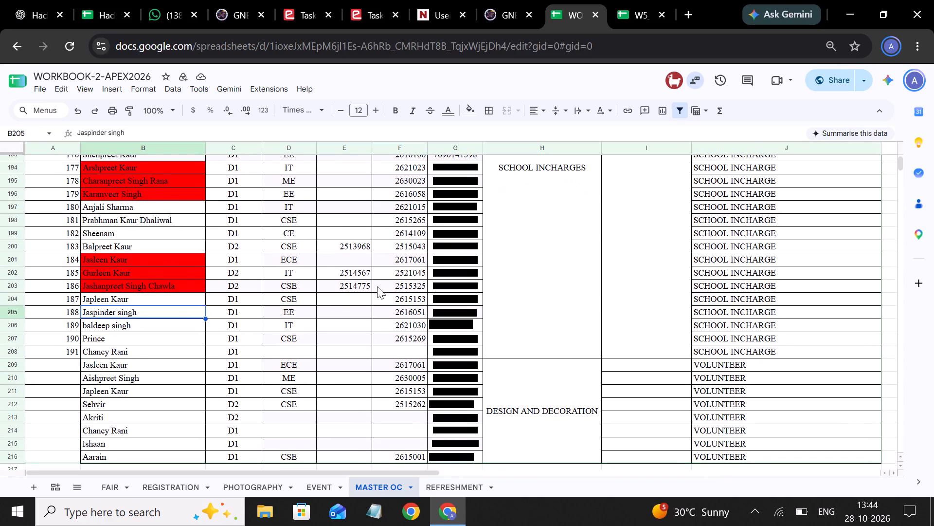
{"action": "scroll", "coordinate": [377, 286], "scroll_direction": "down", "scroll_amount": 1}
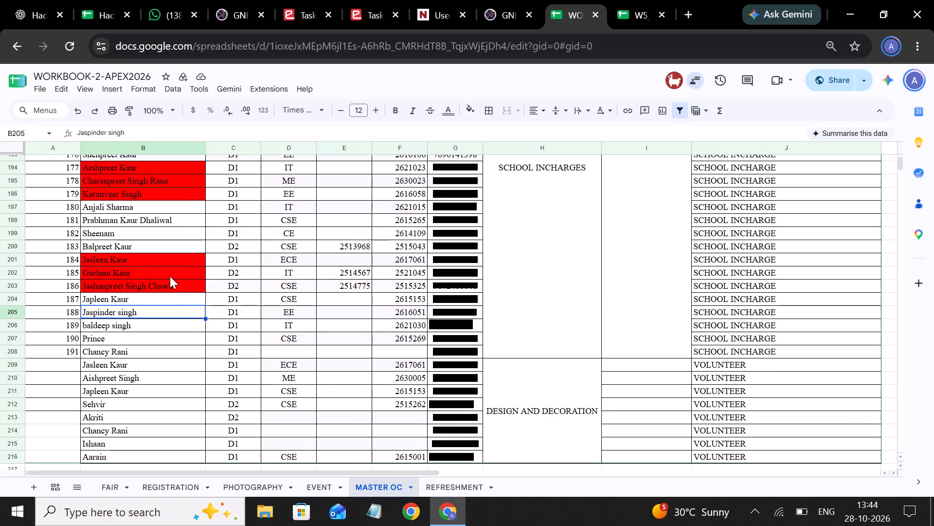
{"action": "scroll", "coordinate": [399, 373], "scroll_direction": "up", "scroll_amount": 1}
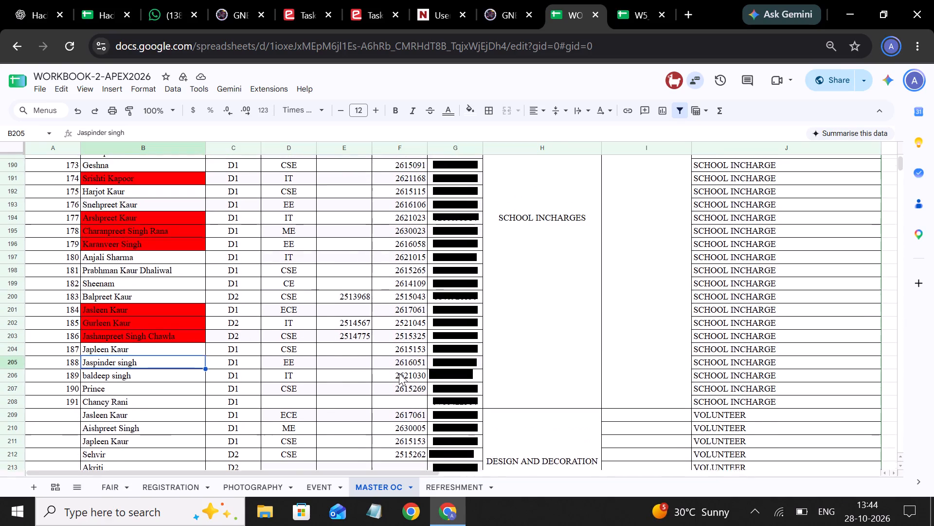
{"action": "scroll", "coordinate": [399, 373], "scroll_direction": "up", "scroll_amount": 2}
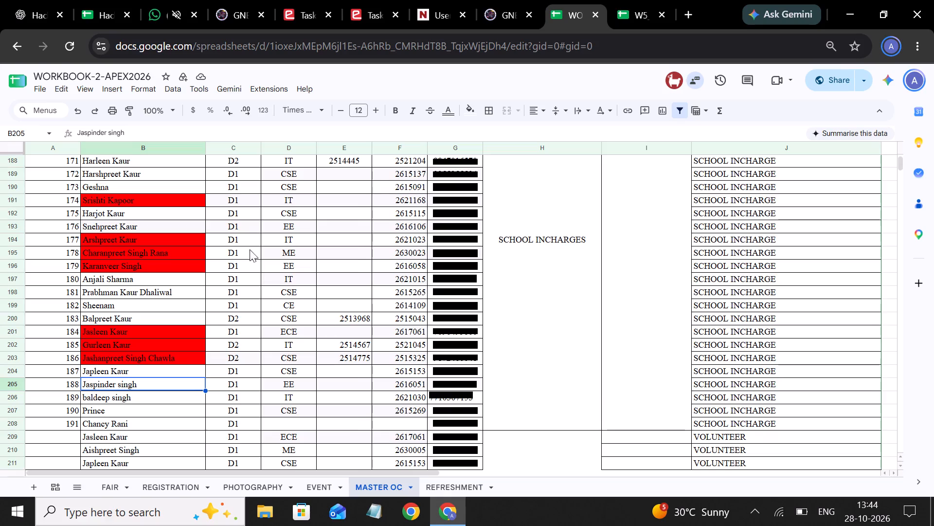
{"action": "scroll", "coordinate": [246, 238], "scroll_direction": "up", "scroll_amount": 2}
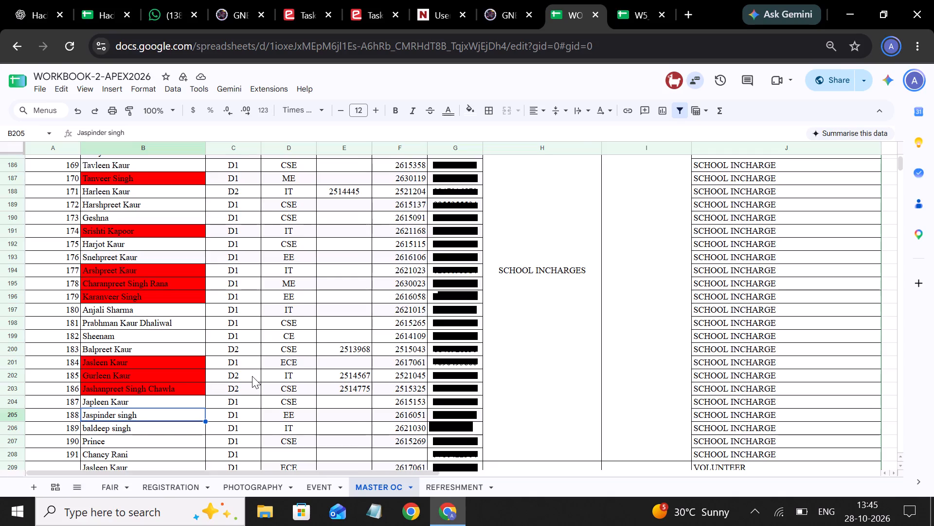
{"action": "scroll", "coordinate": [252, 376], "scroll_direction": "down", "scroll_amount": 3}
{"action": "scroll", "coordinate": [252, 376], "scroll_direction": "up", "scroll_amount": 3}
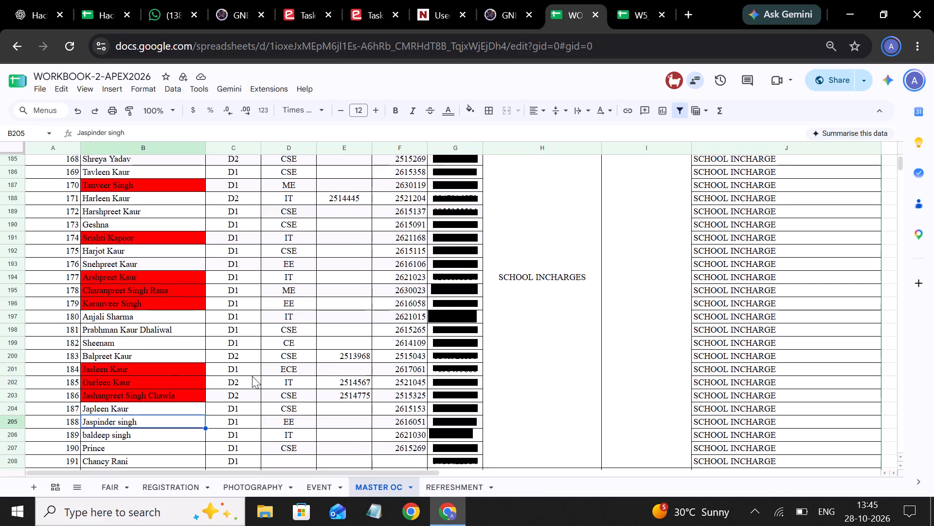
{"action": "scroll", "coordinate": [252, 376], "scroll_direction": "up", "scroll_amount": 1}
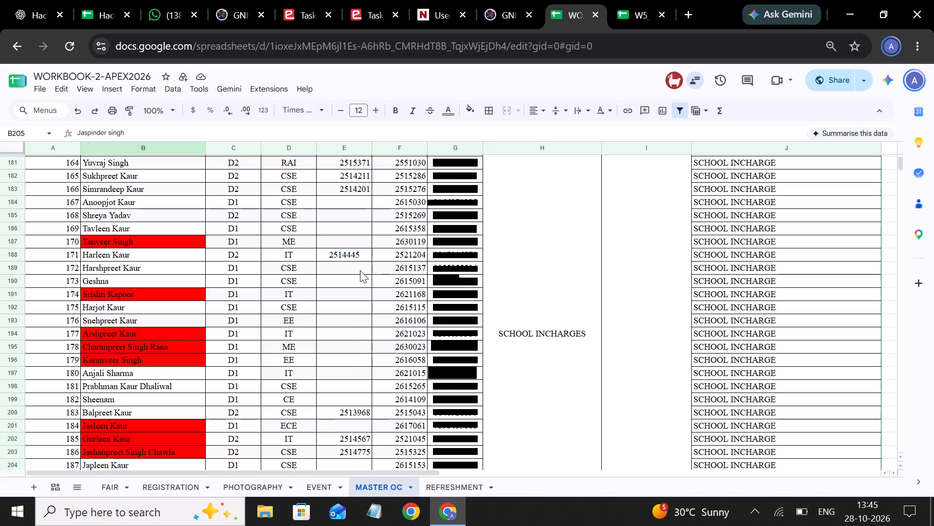
Set the fill of the school incharge name cell in row 194 to white.
{"action": "left_click", "coordinate": [167, 333]}
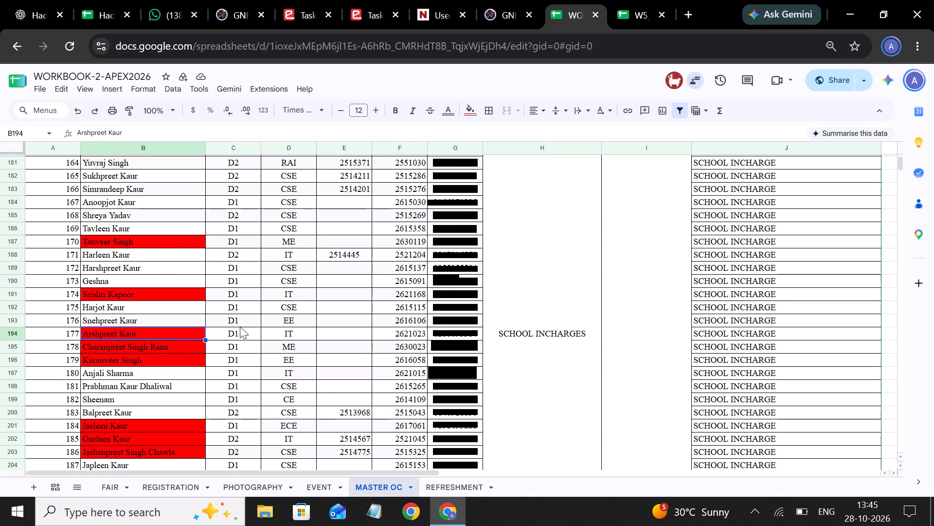
{"action": "left_click", "coordinate": [467, 113]}
{"action": "left_click", "coordinate": [581, 142]}
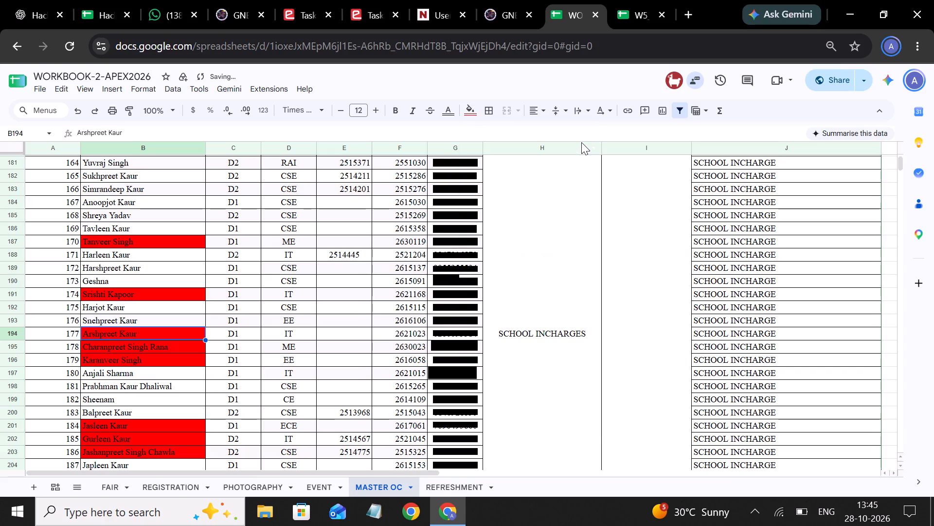
{"action": "left_click", "coordinate": [120, 336]}
{"action": "left_click", "coordinate": [469, 110]}
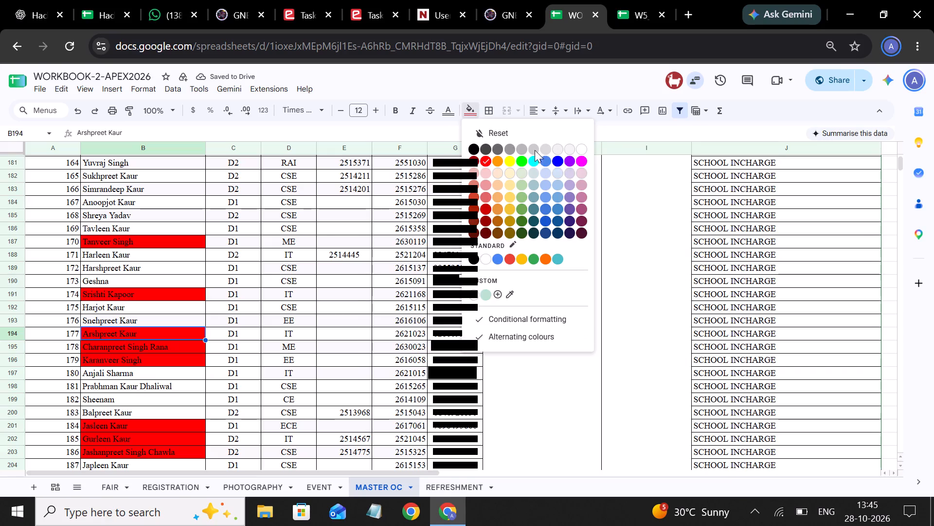
{"action": "left_click", "coordinate": [583, 147]}
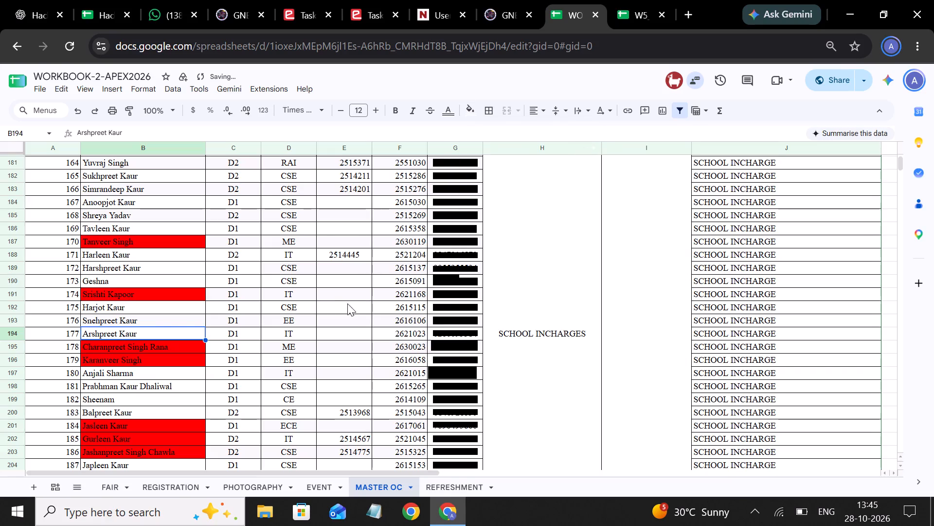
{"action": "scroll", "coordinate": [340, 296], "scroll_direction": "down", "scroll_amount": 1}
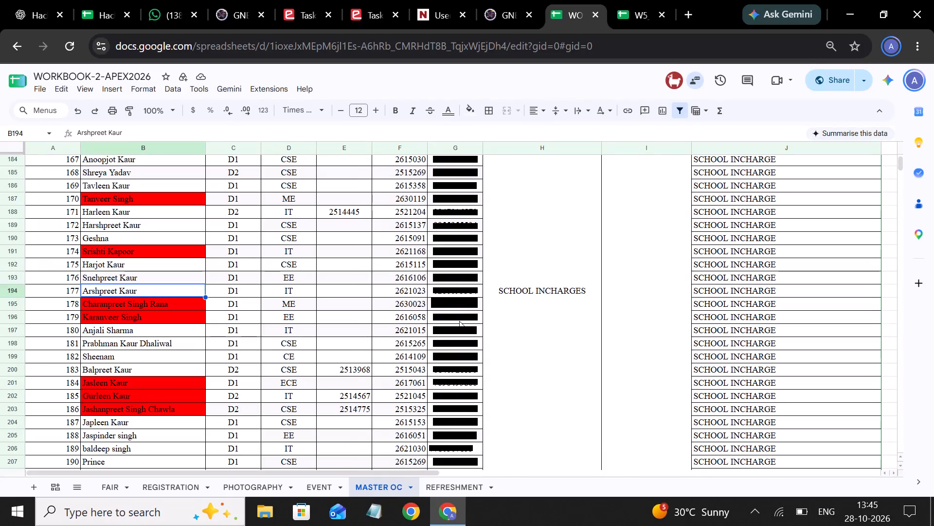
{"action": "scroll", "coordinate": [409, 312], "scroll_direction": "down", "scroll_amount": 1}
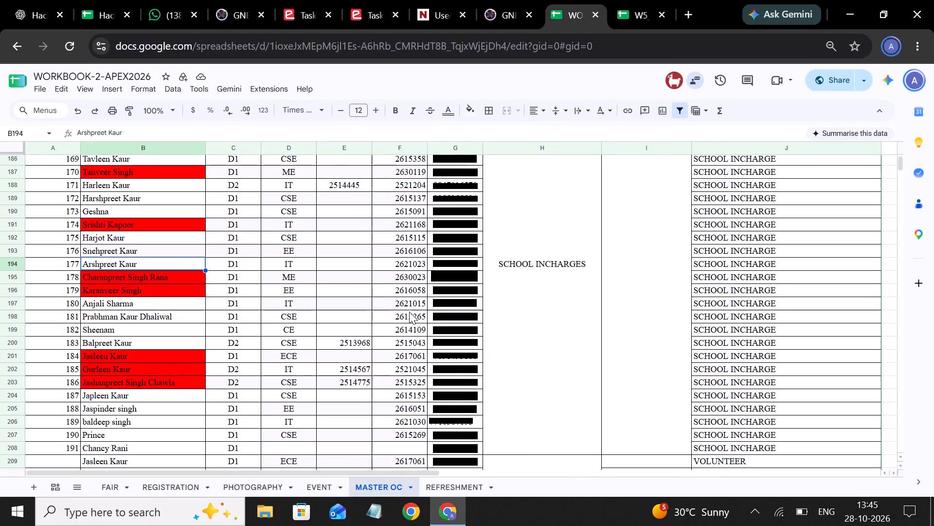
Set the fill of the school incharge name cell in row 202 to white.
{"action": "scroll", "coordinate": [409, 312], "scroll_direction": "down", "scroll_amount": 1}
{"action": "scroll", "coordinate": [304, 346], "scroll_direction": "down", "scroll_amount": 1}
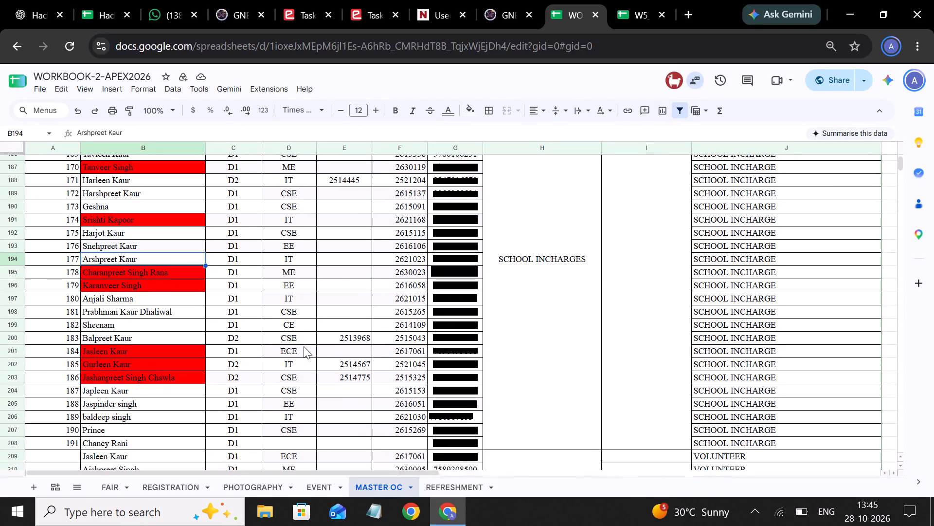
{"action": "scroll", "coordinate": [304, 346], "scroll_direction": "down", "scroll_amount": 1}
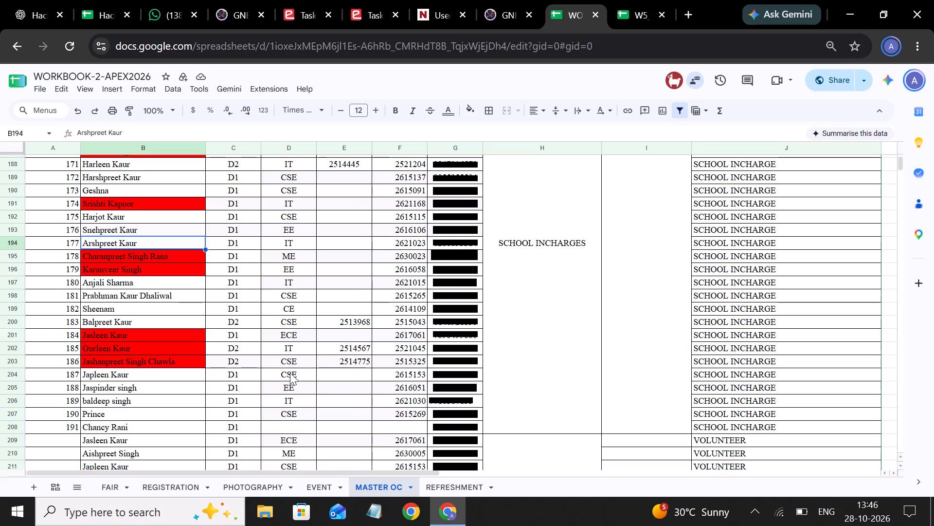
{"action": "left_click", "coordinate": [124, 348]}
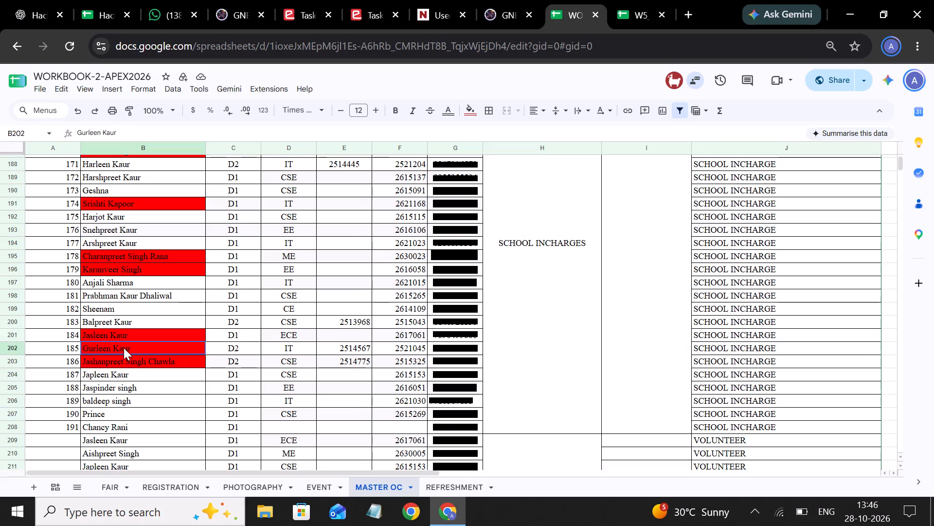
{"action": "left_click", "coordinate": [468, 113]}
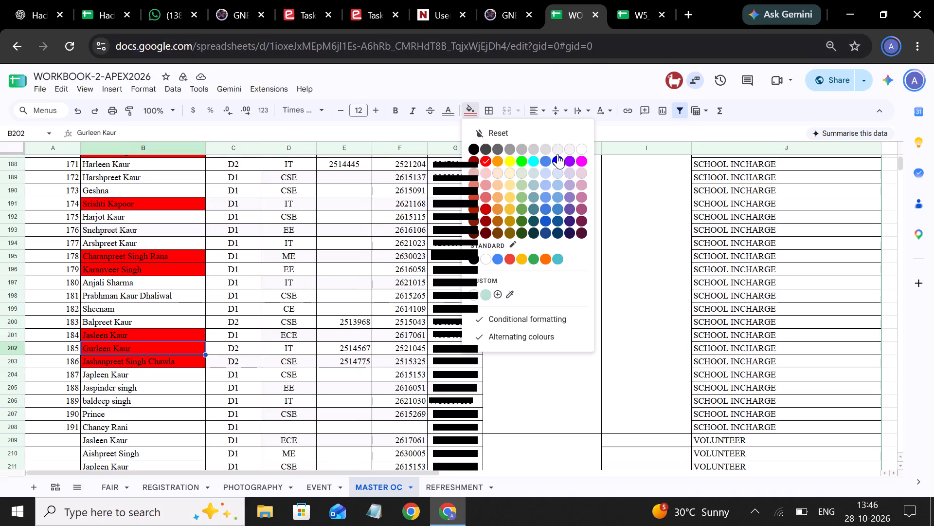
{"action": "left_click", "coordinate": [580, 147]}
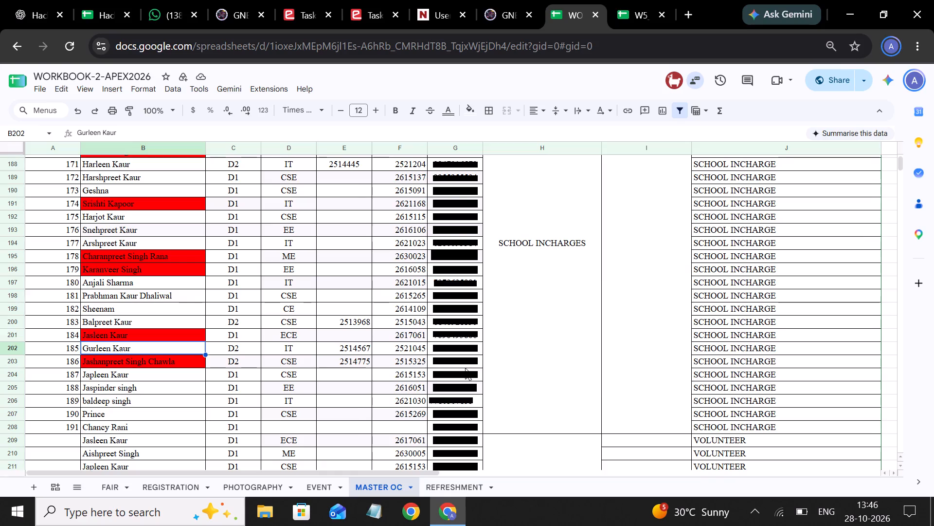
Recheck the school incharge names in rows 180 to 208 to verify which ones should keep the red fill.
{"action": "scroll", "coordinate": [400, 357], "scroll_direction": "down", "scroll_amount": 1}
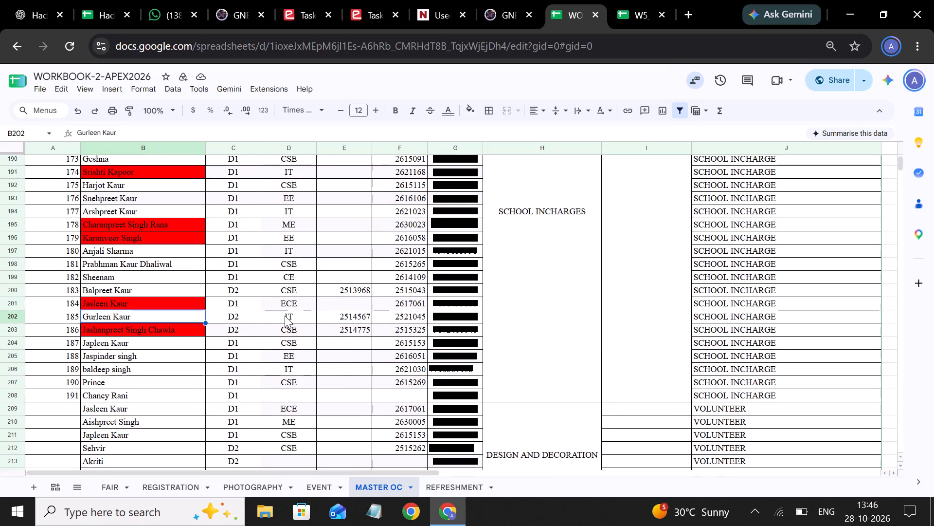
{"action": "scroll", "coordinate": [285, 319], "scroll_direction": "up", "scroll_amount": 1}
{"action": "scroll", "coordinate": [225, 276], "scroll_direction": "up", "scroll_amount": 1}
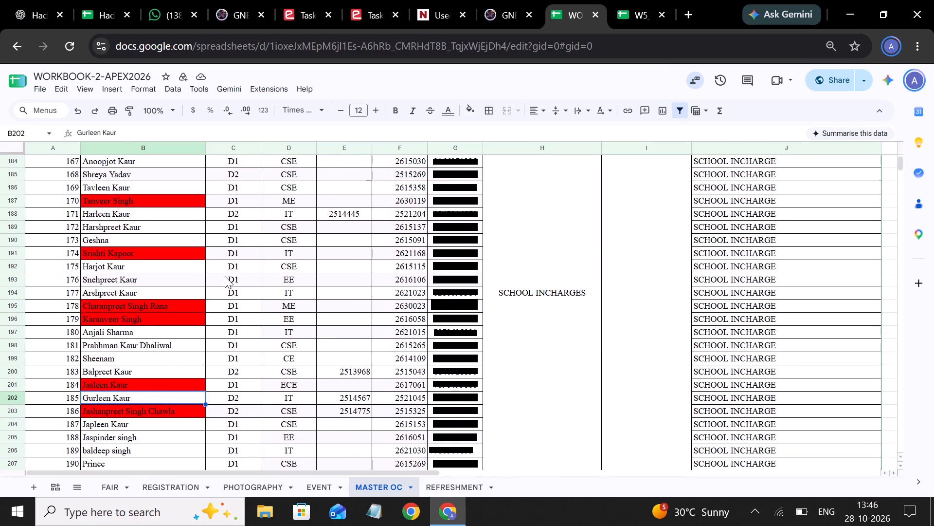
{"action": "scroll", "coordinate": [225, 276], "scroll_direction": "up", "scroll_amount": 1}
{"action": "scroll", "coordinate": [190, 224], "scroll_direction": "up", "scroll_amount": 1}
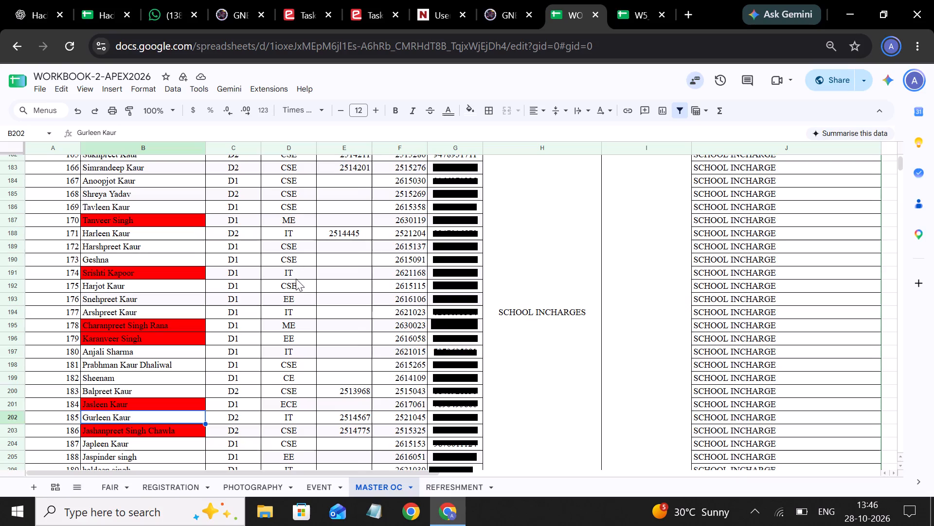
{"action": "scroll", "coordinate": [296, 279], "scroll_direction": "down", "scroll_amount": 1}
{"action": "scroll", "coordinate": [162, 296], "scroll_direction": "up", "scroll_amount": 1}
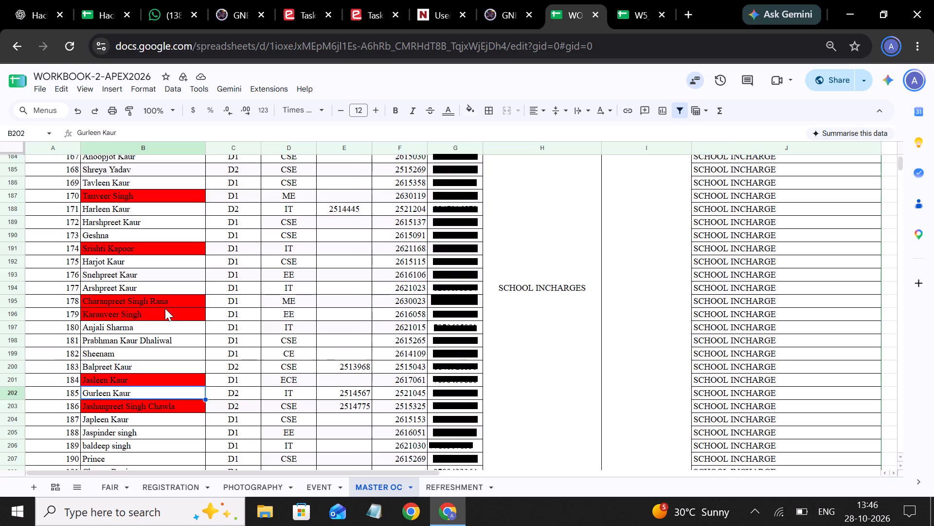
{"action": "scroll", "coordinate": [165, 308], "scroll_direction": "up", "scroll_amount": 1}
{"action": "scroll", "coordinate": [228, 343], "scroll_direction": "down", "scroll_amount": 1}
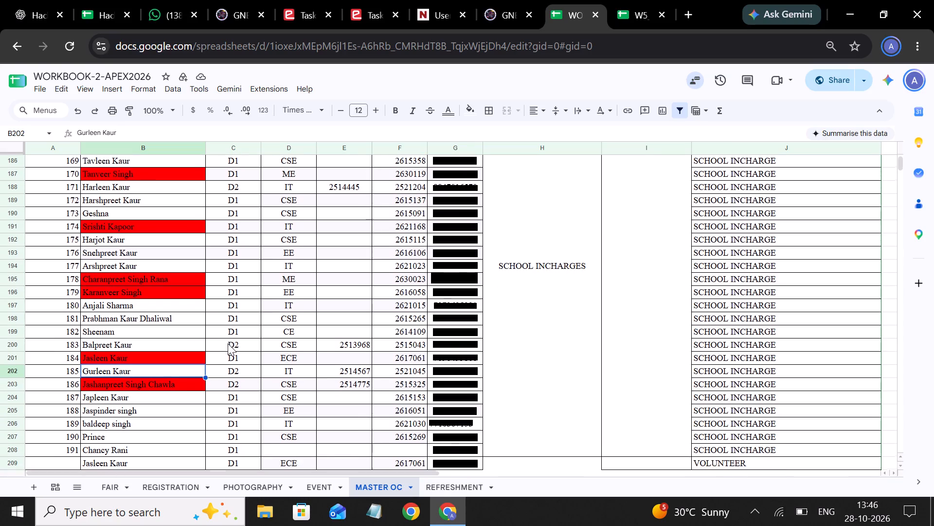
{"action": "scroll", "coordinate": [228, 343], "scroll_direction": "down", "scroll_amount": 1}
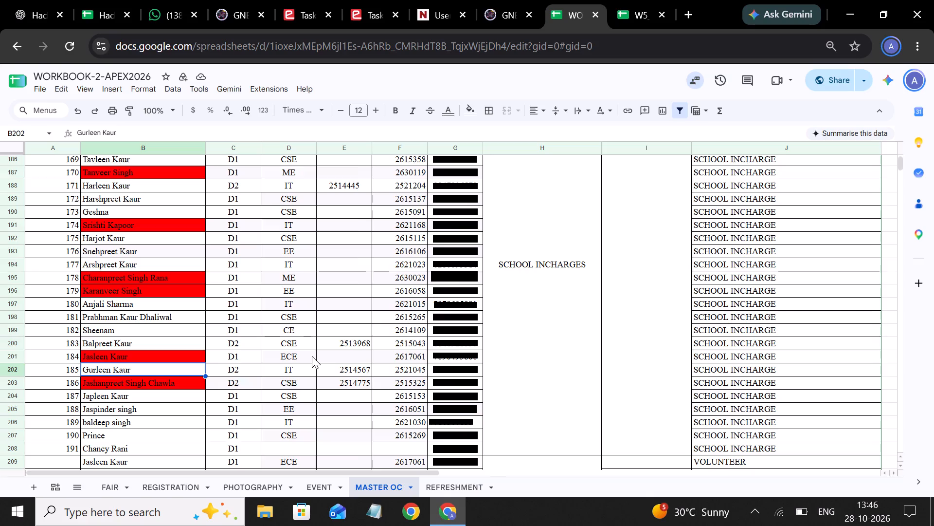
{"action": "scroll", "coordinate": [312, 356], "scroll_direction": "down", "scroll_amount": 1}
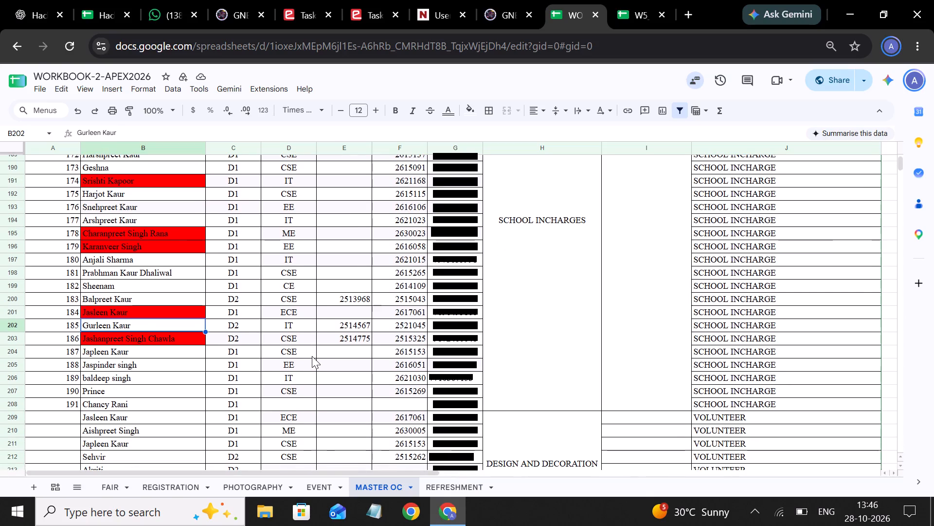
{"action": "scroll", "coordinate": [312, 356], "scroll_direction": "up", "scroll_amount": 1}
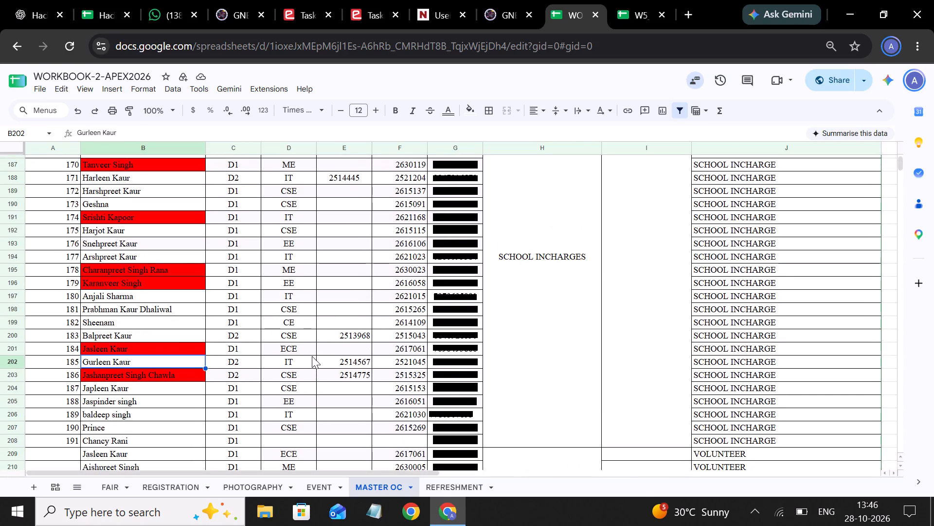
{"action": "scroll", "coordinate": [312, 356], "scroll_direction": "up", "scroll_amount": 1}
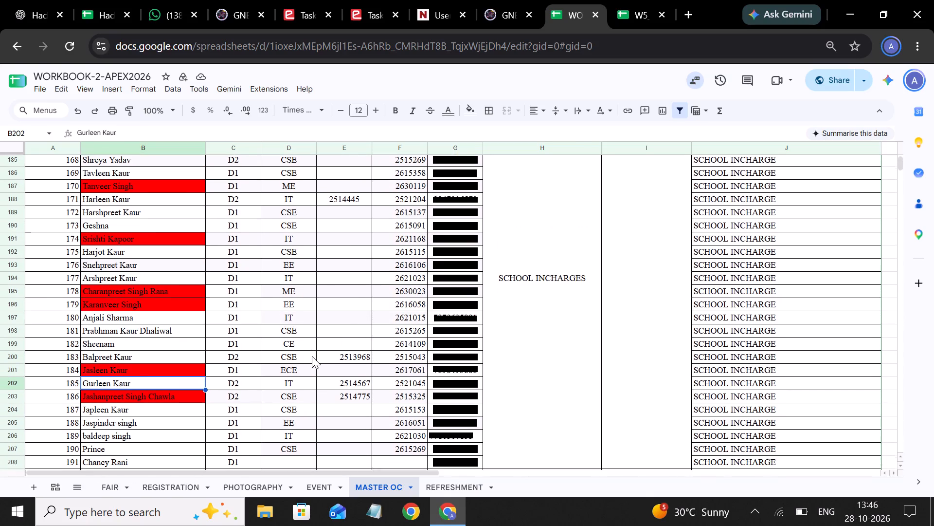
{"action": "scroll", "coordinate": [312, 356], "scroll_direction": "up", "scroll_amount": 1}
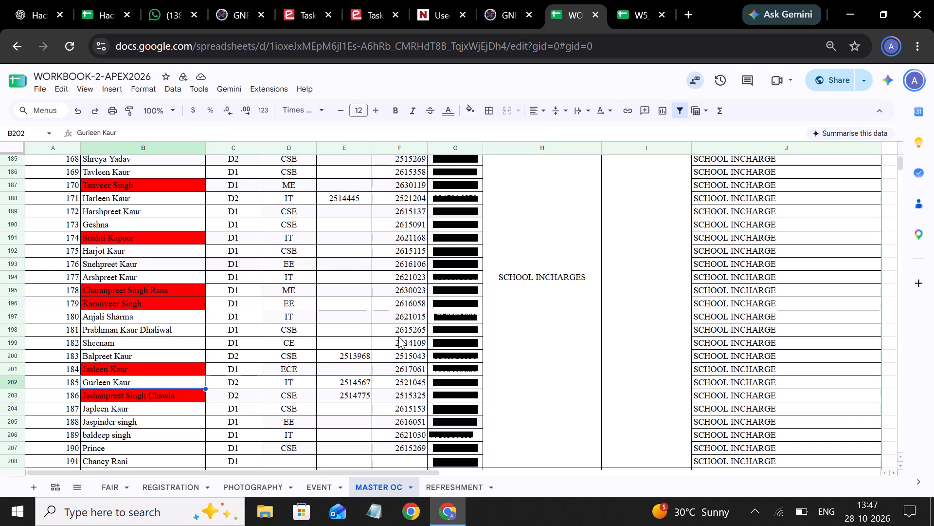
{"action": "scroll", "coordinate": [387, 294], "scroll_direction": "down", "scroll_amount": 1}
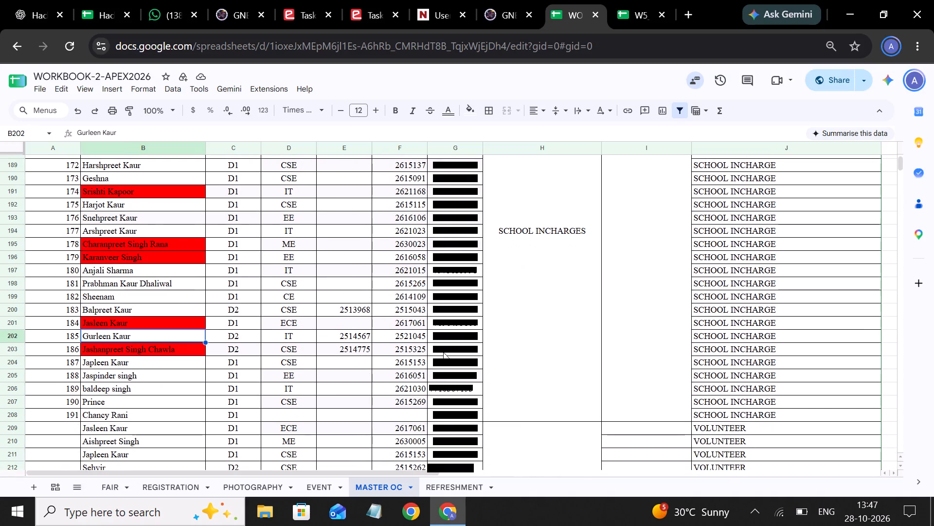
{"action": "scroll", "coordinate": [395, 275], "scroll_direction": "up", "scroll_amount": 1}
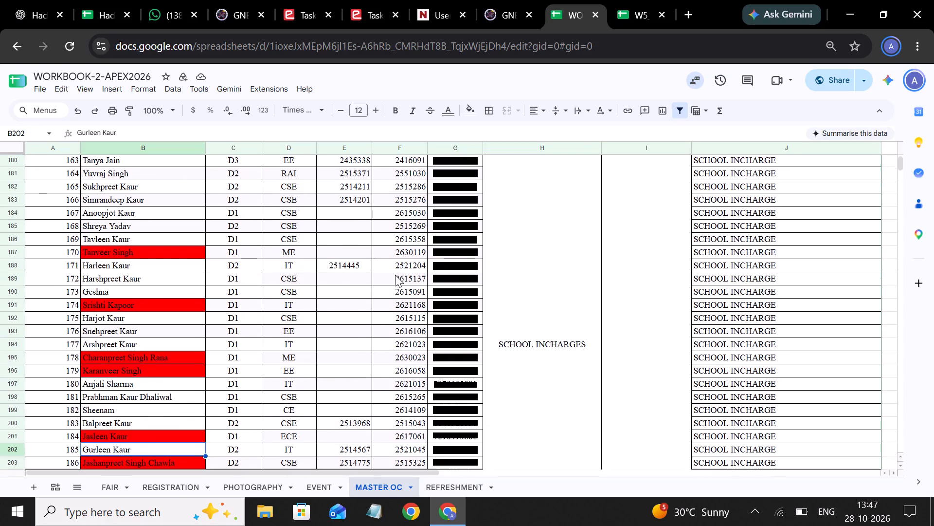
{"action": "scroll", "coordinate": [395, 275], "scroll_direction": "up", "scroll_amount": 1}
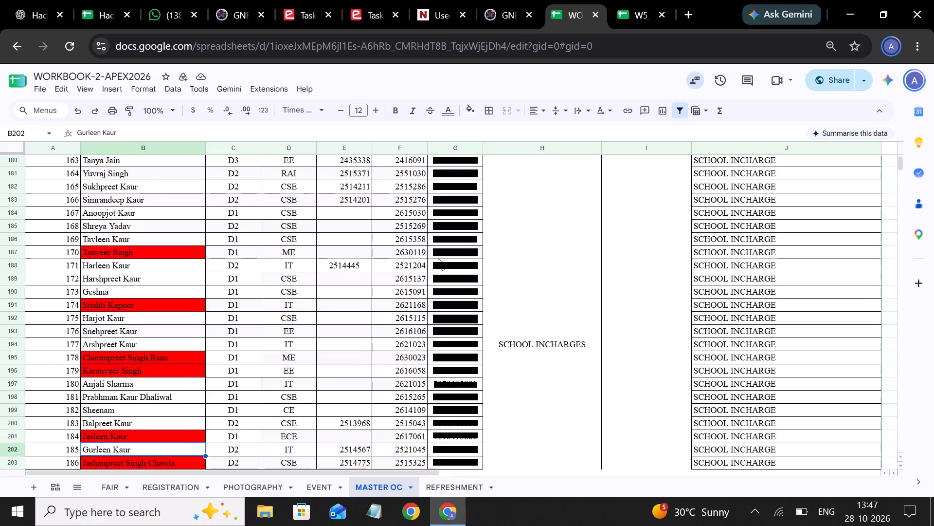
{"action": "scroll", "coordinate": [438, 258], "scroll_direction": "down", "scroll_amount": 1}
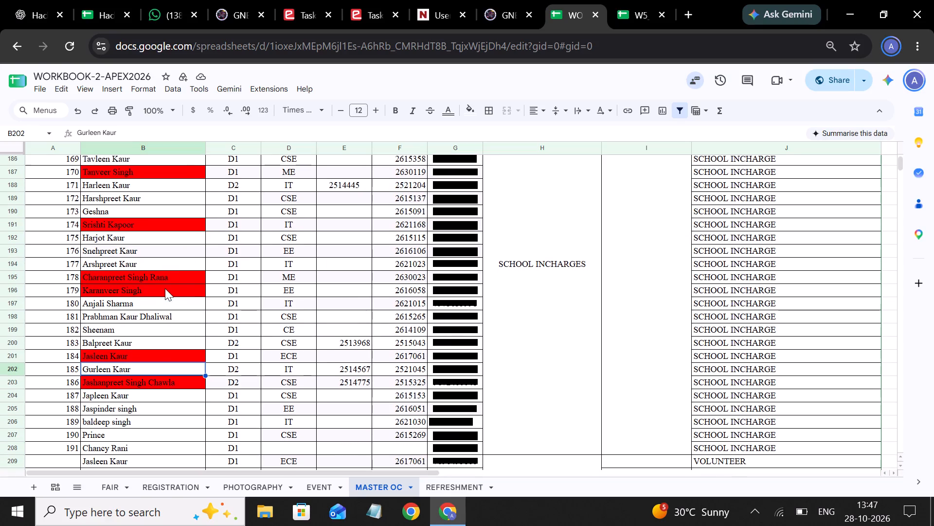
{"action": "scroll", "coordinate": [296, 326], "scroll_direction": "down", "scroll_amount": 1}
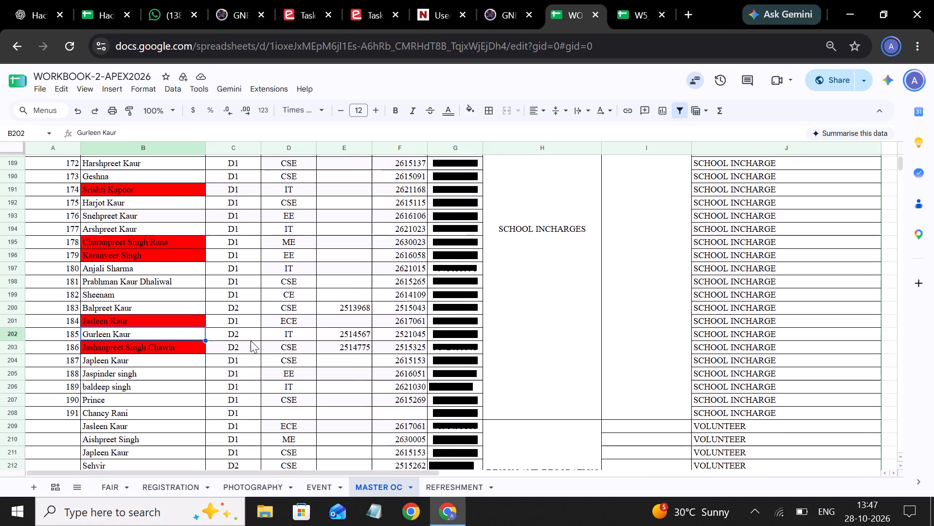
{"action": "scroll", "coordinate": [280, 347], "scroll_direction": "down", "scroll_amount": 1}
{"action": "scroll", "coordinate": [280, 347], "scroll_direction": "up", "scroll_amount": 2}
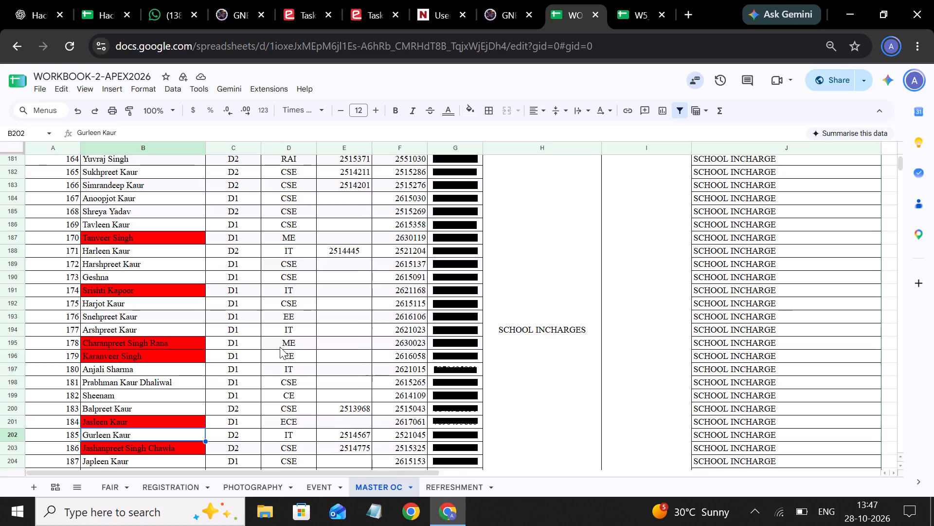
{"action": "scroll", "coordinate": [280, 347], "scroll_direction": "up", "scroll_amount": 1}
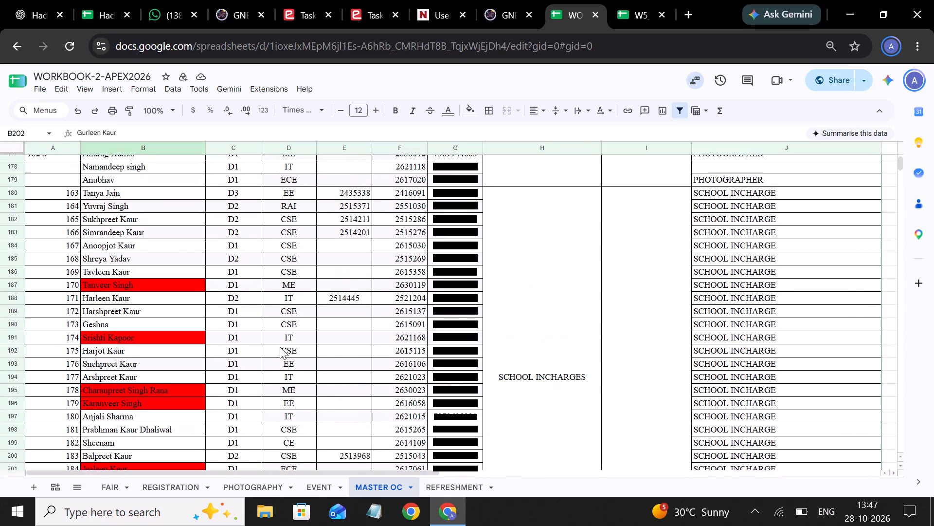
{"action": "scroll", "coordinate": [280, 347], "scroll_direction": "up", "scroll_amount": 1}
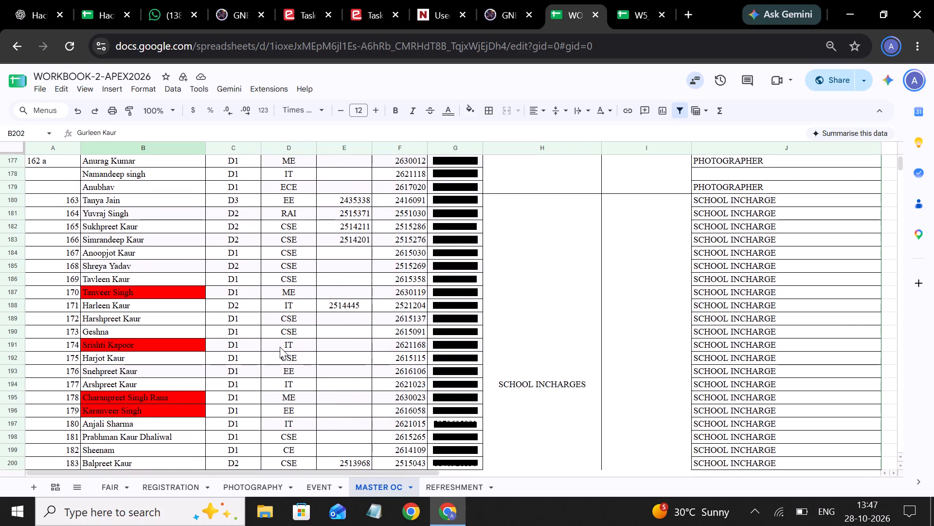
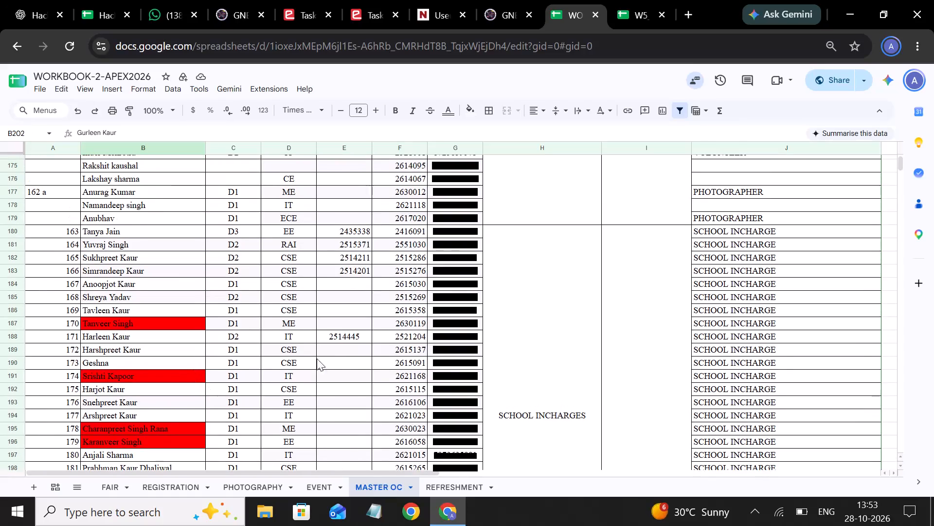
Switch to the W5_APEX-26_school_incharges spreadsheet and review the listed schools, teachers and assigned student incharges on Sheet1.
{"action": "left_click", "coordinate": [569, 6]}
{"action": "left_click", "coordinate": [629, 13]}
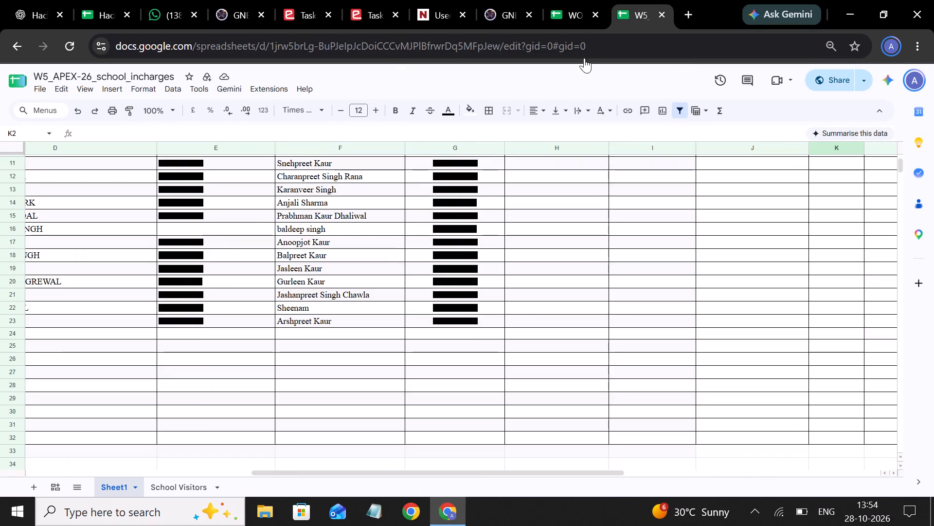
{"action": "scroll", "coordinate": [387, 241], "scroll_direction": "up", "scroll_amount": 2}
{"action": "scroll", "coordinate": [387, 241], "scroll_direction": "right", "scroll_amount": 4}
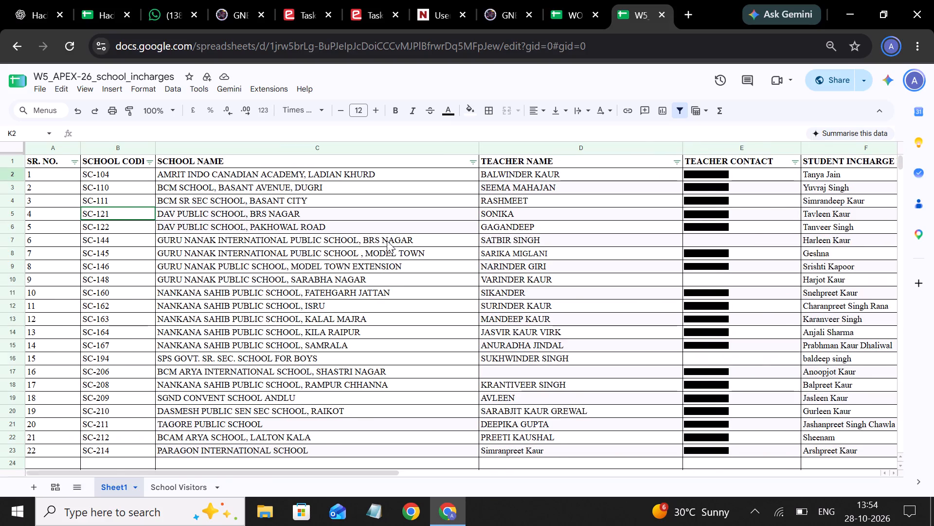
{"action": "scroll", "coordinate": [387, 241], "scroll_direction": "down", "scroll_amount": 1}
{"action": "scroll", "coordinate": [387, 241], "scroll_direction": "up", "scroll_amount": 2}
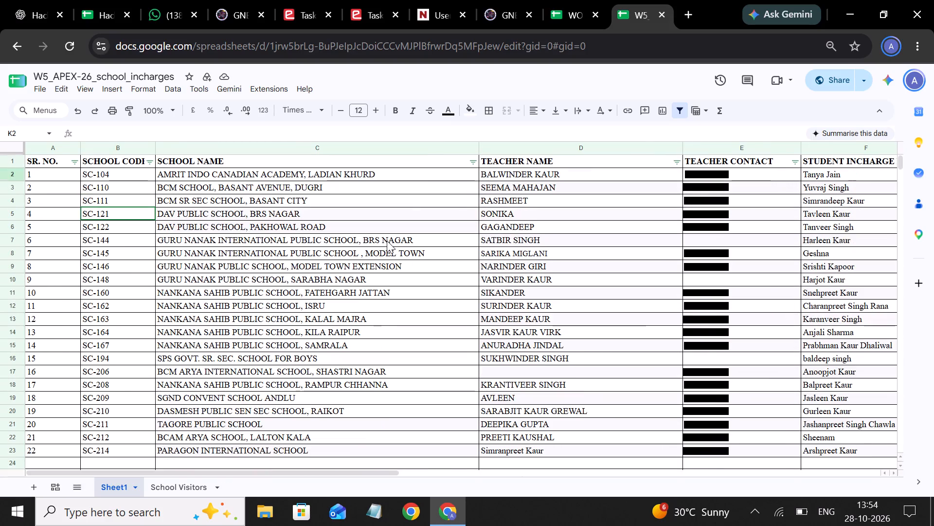
{"action": "scroll", "coordinate": [484, 244], "scroll_direction": "right", "scroll_amount": 1}
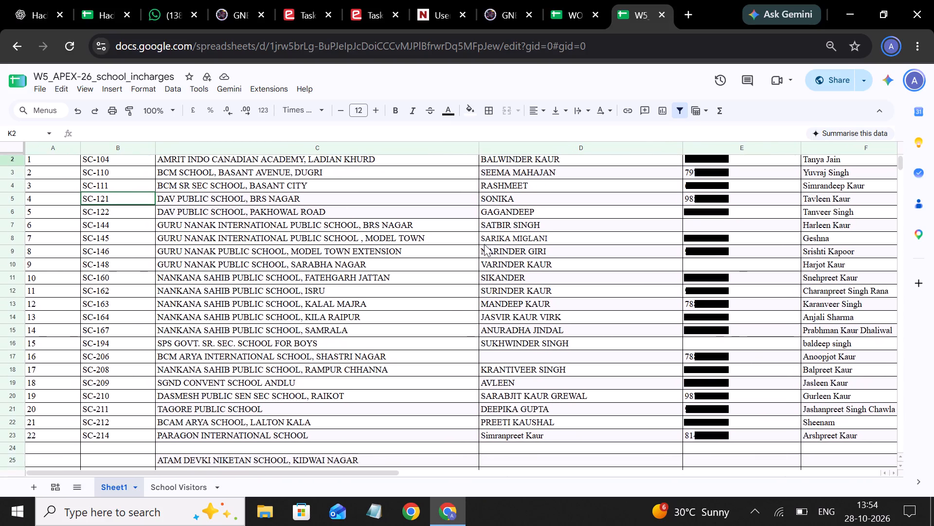
{"action": "scroll", "coordinate": [441, 309], "scroll_direction": "up", "scroll_amount": 1}
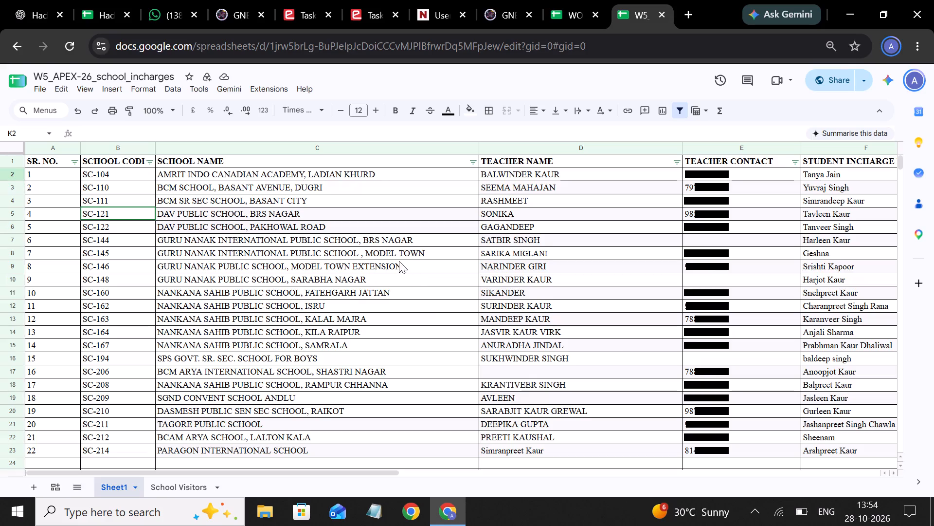
{"action": "scroll", "coordinate": [275, 232], "scroll_direction": "right", "scroll_amount": 5}
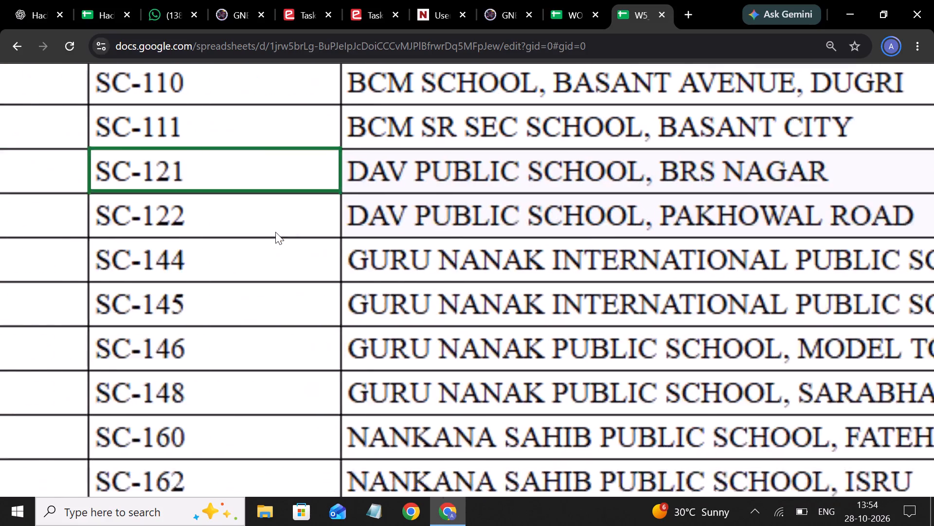
{"action": "scroll", "coordinate": [275, 232], "scroll_direction": "up", "scroll_amount": 3}
{"action": "scroll", "coordinate": [275, 232], "scroll_direction": "down", "scroll_amount": 1}
{"action": "scroll", "coordinate": [275, 232], "scroll_direction": "up", "scroll_amount": 1}
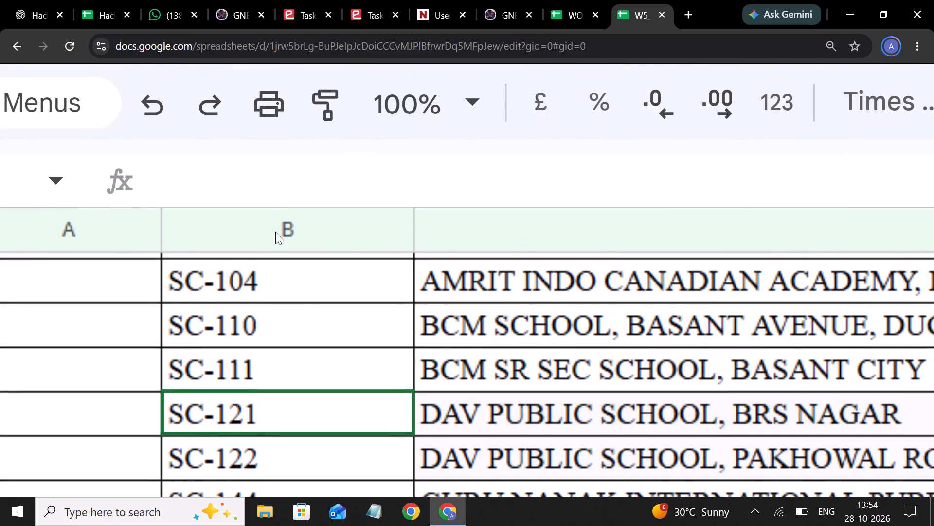
{"action": "scroll", "coordinate": [306, 317], "scroll_direction": "up", "scroll_amount": 1}
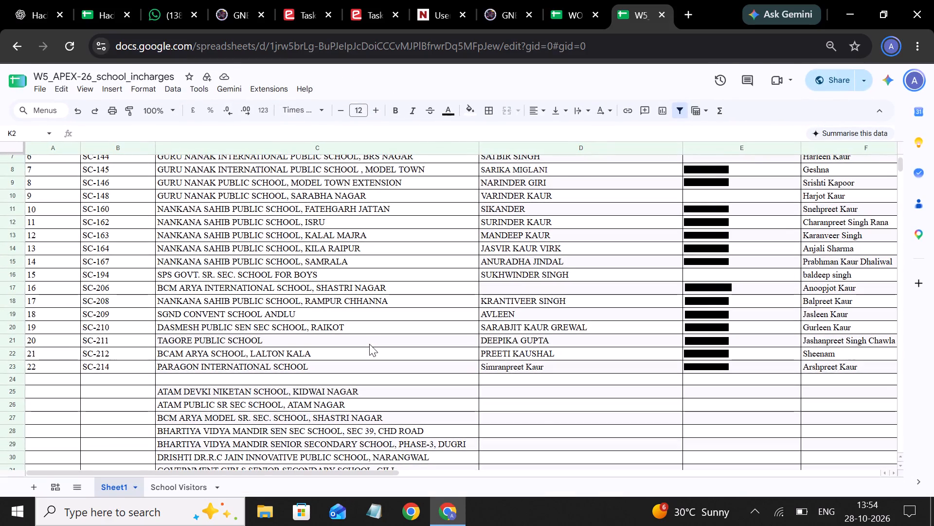
{"action": "scroll", "coordinate": [369, 344], "scroll_direction": "up", "scroll_amount": 5}
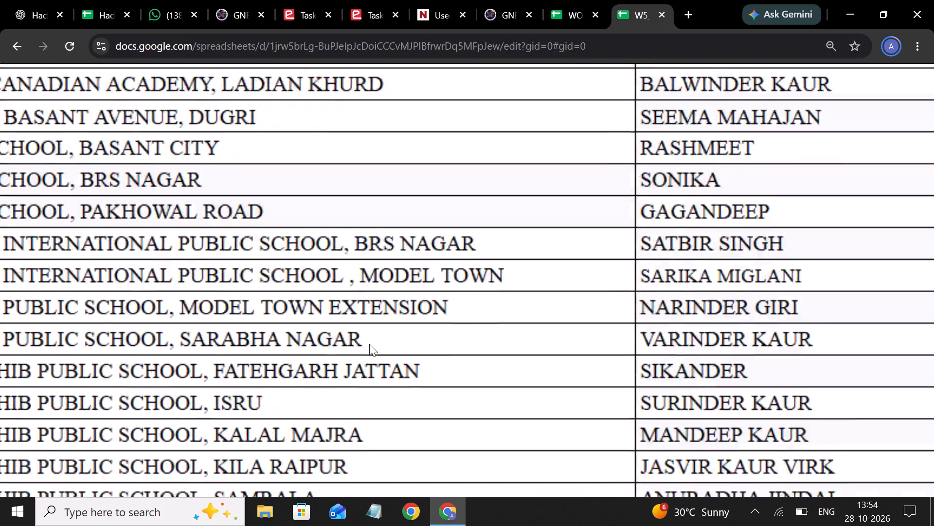
{"action": "scroll", "coordinate": [369, 344], "scroll_direction": "up", "scroll_amount": 2}
{"action": "scroll", "coordinate": [369, 344], "scroll_direction": "right", "scroll_amount": 3}
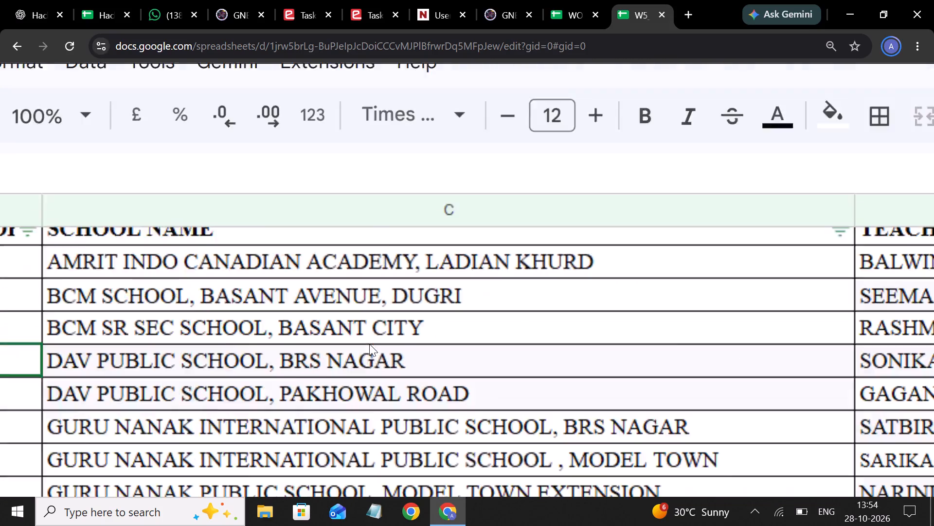
{"action": "scroll", "coordinate": [482, 374], "scroll_direction": "up", "scroll_amount": 2}
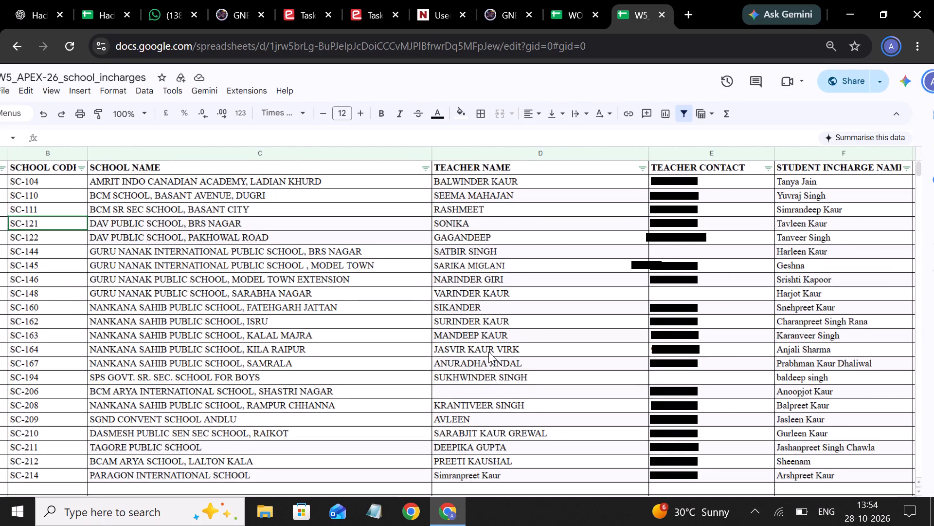
{"action": "scroll", "coordinate": [488, 352], "scroll_direction": "up", "scroll_amount": 4}
{"action": "scroll", "coordinate": [488, 352], "scroll_direction": "left", "scroll_amount": 1}
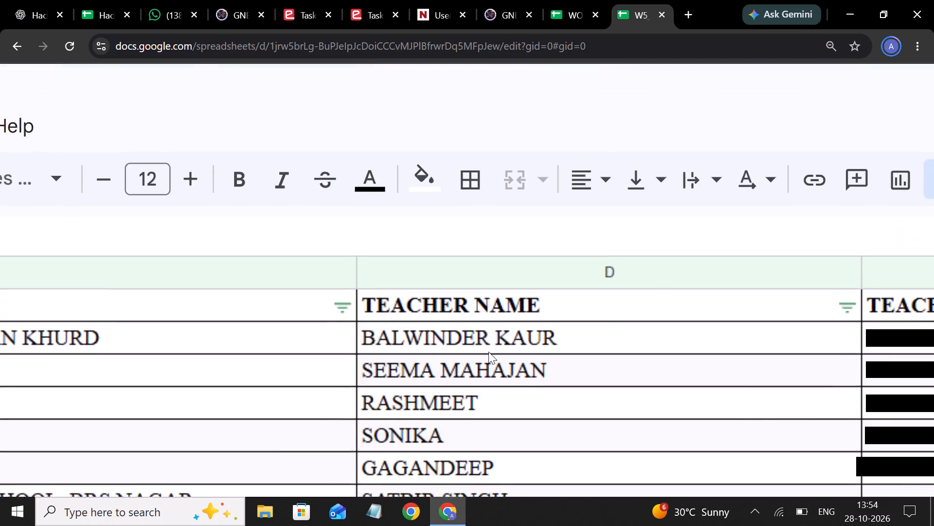
{"action": "scroll", "coordinate": [488, 352], "scroll_direction": "left", "scroll_amount": 1}
{"action": "scroll", "coordinate": [631, 373], "scroll_direction": "left", "scroll_amount": 2}
{"action": "scroll", "coordinate": [631, 373], "scroll_direction": "up", "scroll_amount": 1}
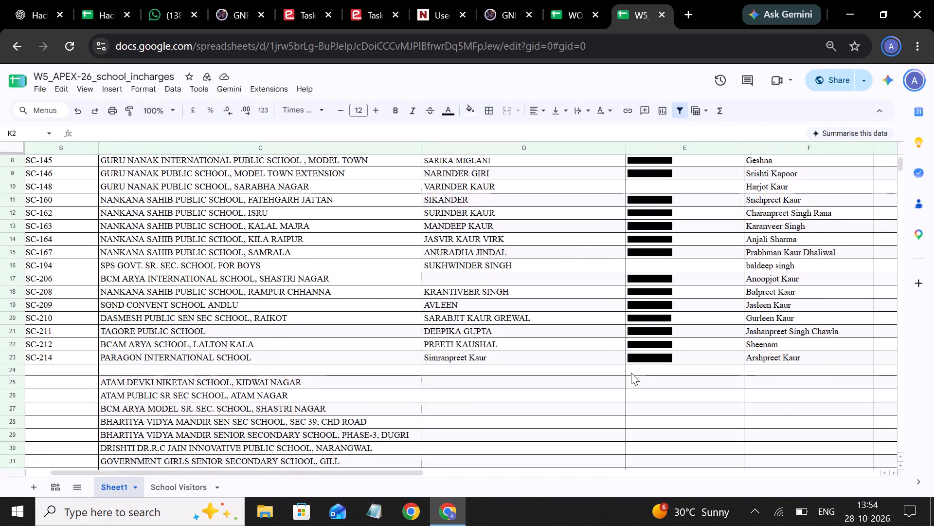
{"action": "scroll", "coordinate": [631, 373], "scroll_direction": "up", "scroll_amount": 1}
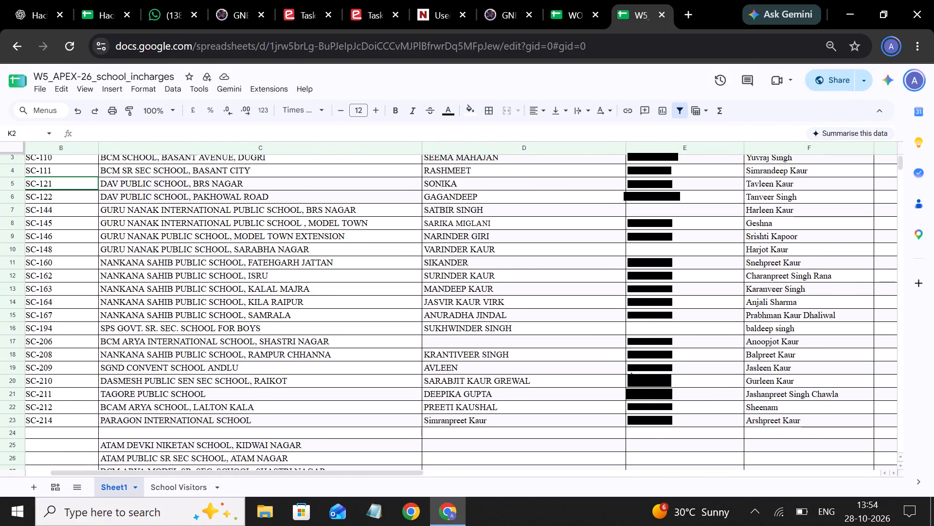
Examine the student incharge names in rows 2 to 23 of Sheet1 to compare with the master list.
{"action": "scroll", "coordinate": [624, 385], "scroll_direction": "left", "scroll_amount": 2}
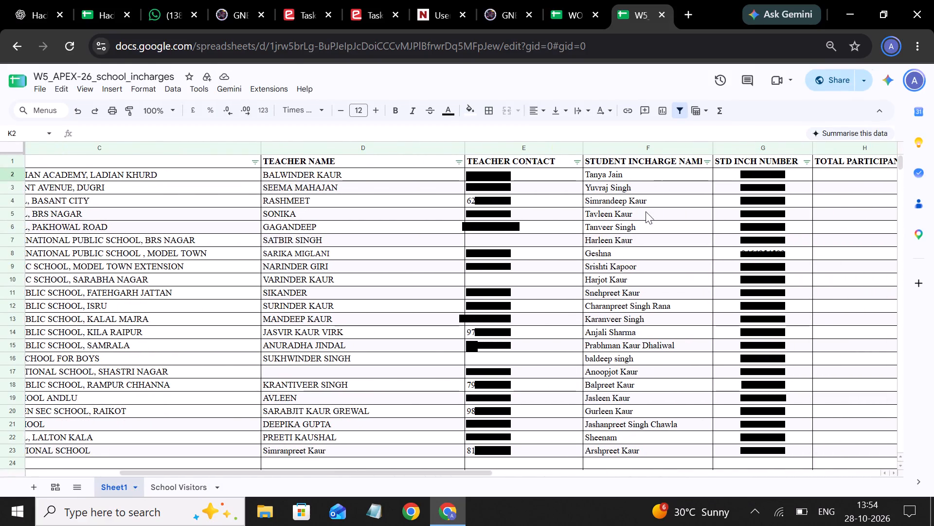
{"action": "scroll", "coordinate": [618, 369], "scroll_direction": "down", "scroll_amount": 1}
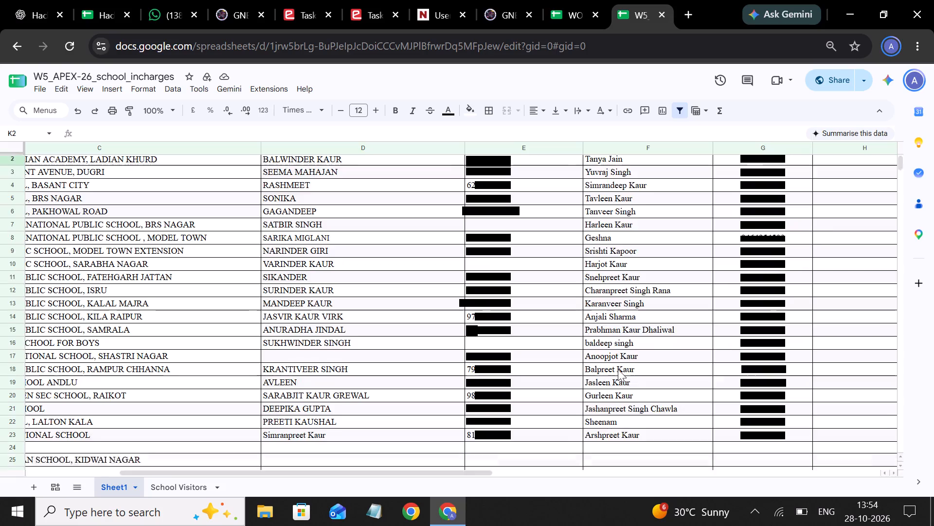
{"action": "scroll", "coordinate": [618, 369], "scroll_direction": "down", "scroll_amount": 2}
{"action": "scroll", "coordinate": [618, 369], "scroll_direction": "up", "scroll_amount": 2}
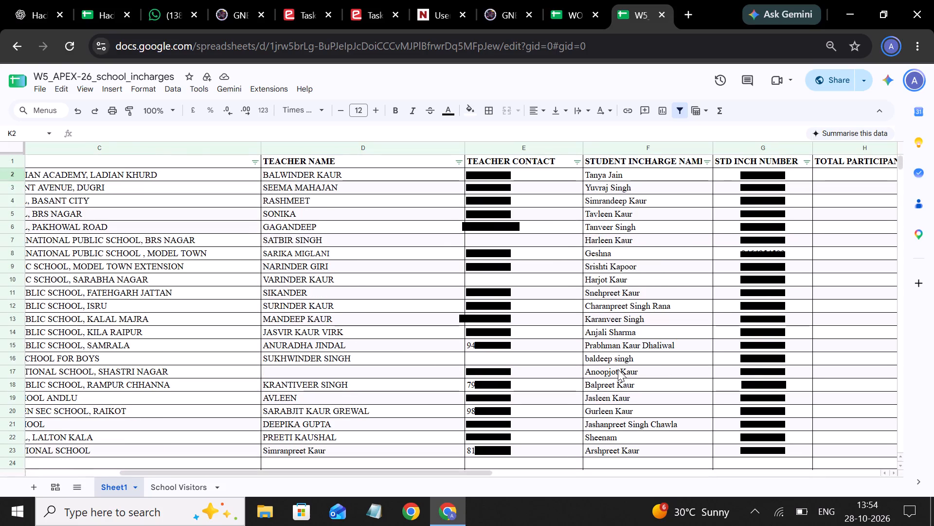
{"action": "scroll", "coordinate": [618, 369], "scroll_direction": "up", "scroll_amount": 1}
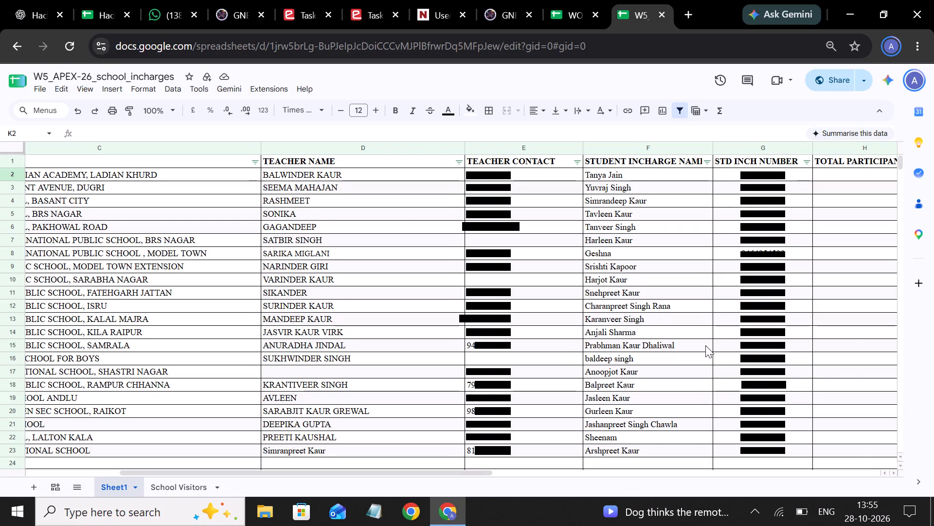
{"action": "scroll", "coordinate": [703, 344], "scroll_direction": "left", "scroll_amount": 2}
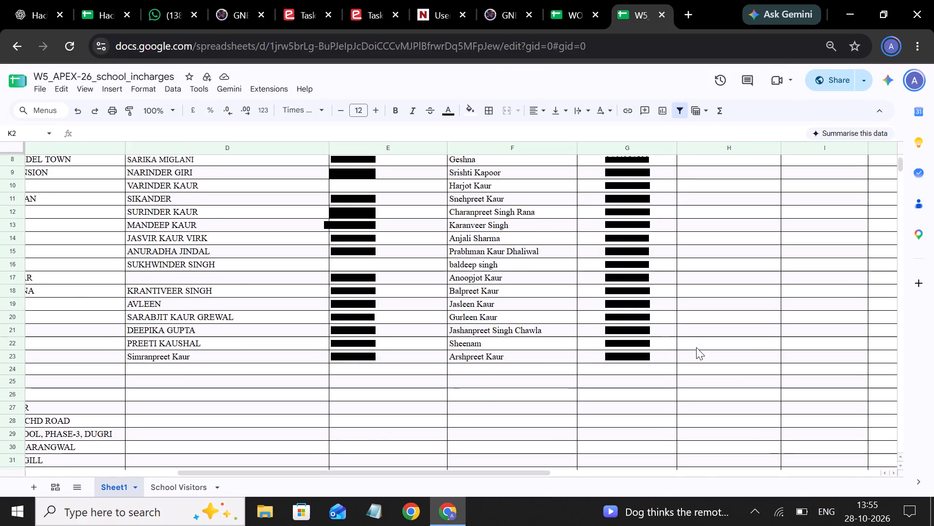
{"action": "scroll", "coordinate": [696, 347], "scroll_direction": "up", "scroll_amount": 4}
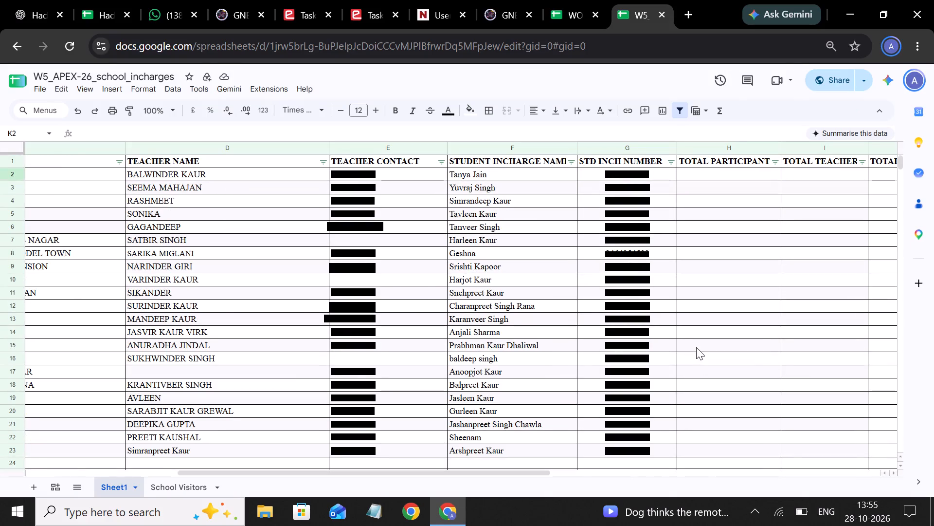
{"action": "scroll", "coordinate": [696, 347], "scroll_direction": "left", "scroll_amount": 1}
Inspect the participant, teacher, accompanist, total and green room columns beside the student incharges.
{"action": "scroll", "coordinate": [696, 347], "scroll_direction": "left", "scroll_amount": 4}
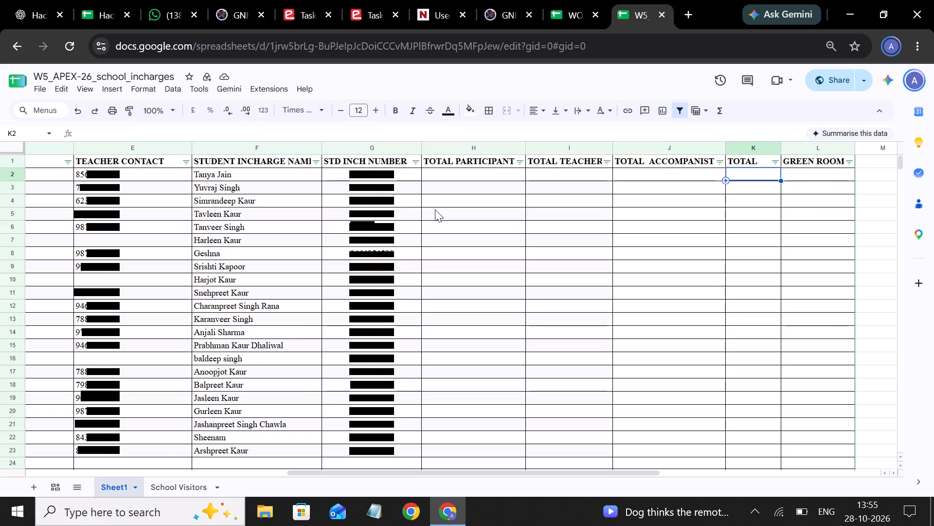
{"action": "scroll", "coordinate": [435, 209], "scroll_direction": "left", "scroll_amount": 1}
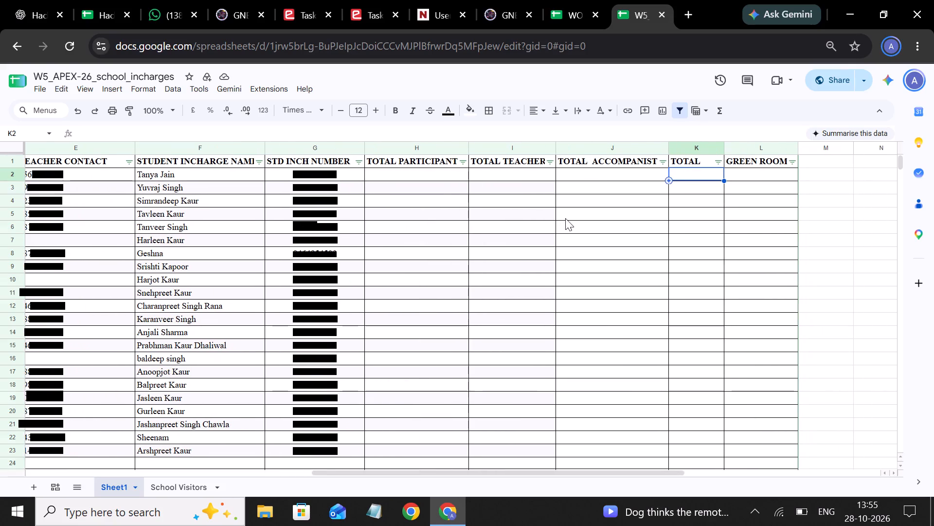
{"action": "scroll", "coordinate": [605, 307], "scroll_direction": "left", "scroll_amount": 2}
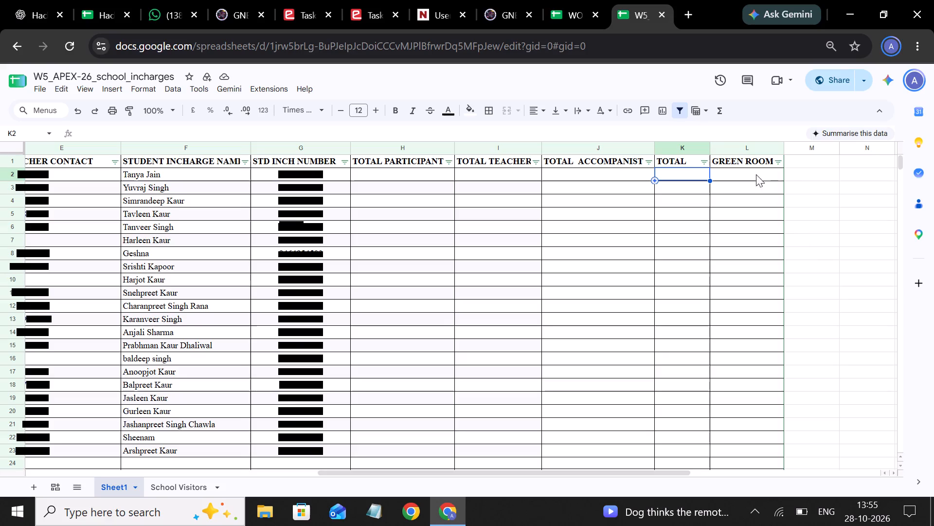
{"action": "scroll", "coordinate": [771, 413], "scroll_direction": "down", "scroll_amount": 1}
{"action": "scroll", "coordinate": [771, 413], "scroll_direction": "up", "scroll_amount": 1}
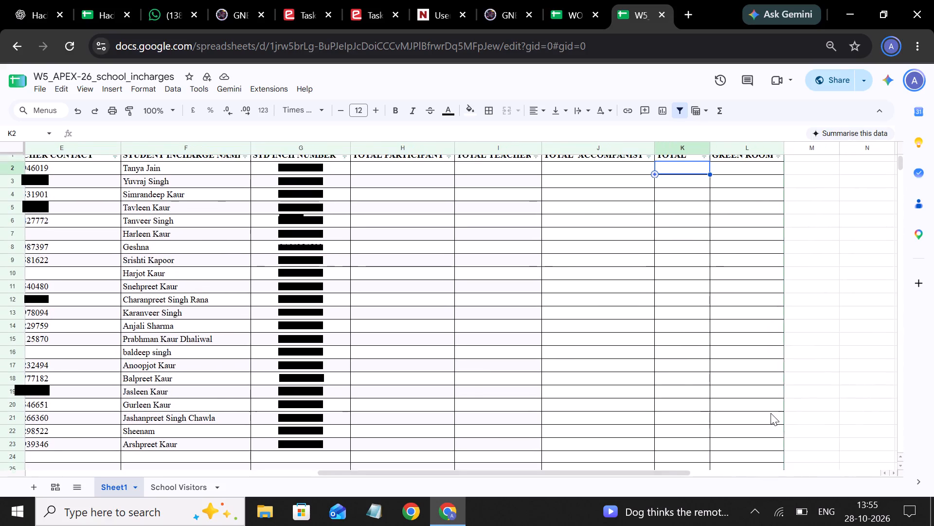
{"action": "scroll", "coordinate": [771, 413], "scroll_direction": "up", "scroll_amount": 1}
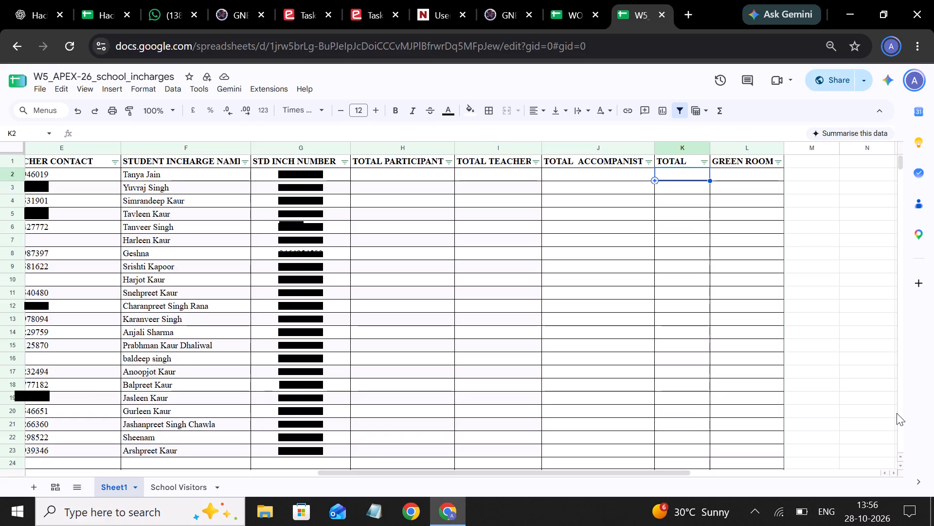
Recheck which school and teacher each student incharge is assigned to, back to the serial number column.
{"action": "scroll", "coordinate": [693, 525], "scroll_direction": "right", "scroll_amount": 1}
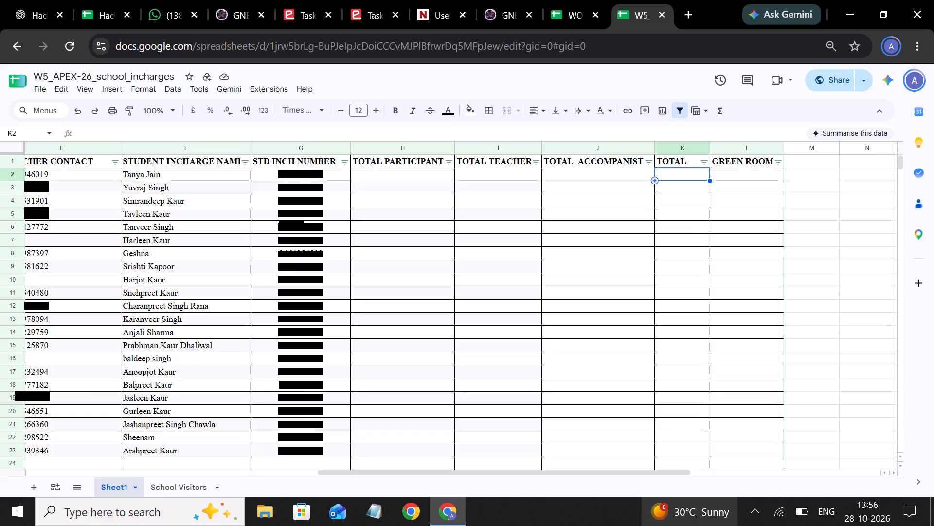
{"action": "scroll", "coordinate": [693, 525], "scroll_direction": "right", "scroll_amount": 1}
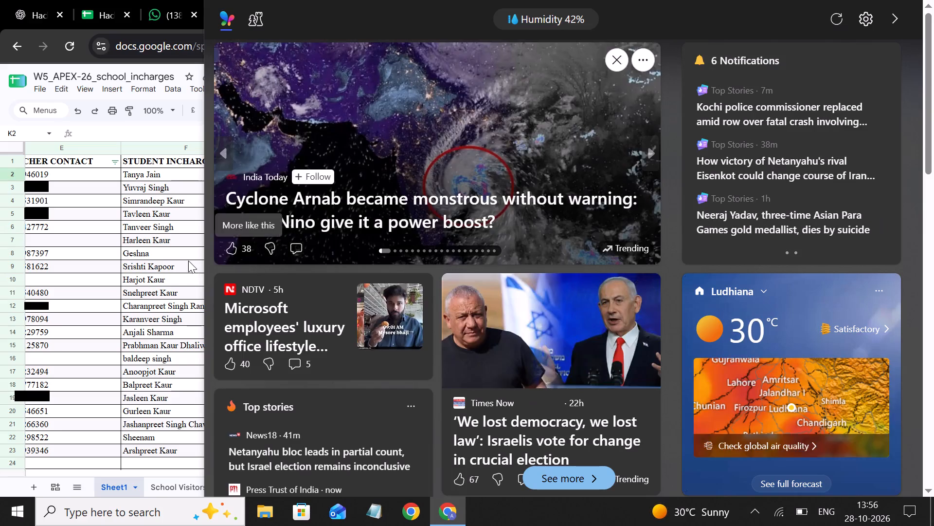
{"action": "left_click", "coordinate": [183, 261]}
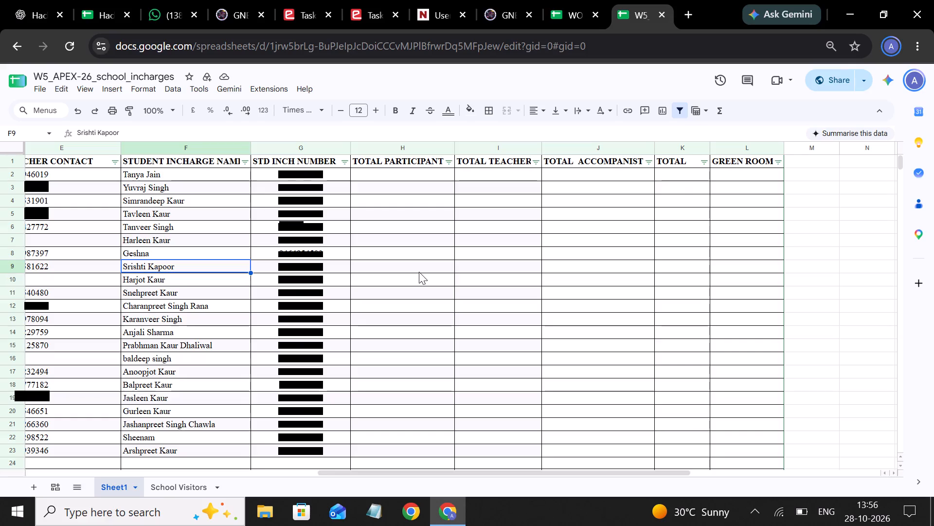
{"action": "scroll", "coordinate": [419, 272], "scroll_direction": "down", "scroll_amount": 1}
{"action": "scroll", "coordinate": [419, 272], "scroll_direction": "right", "scroll_amount": 3}
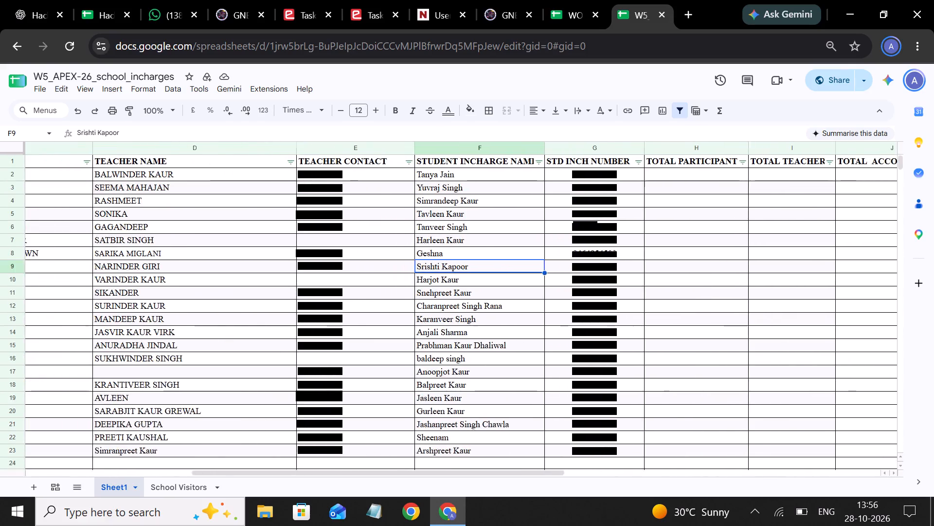
{"action": "scroll", "coordinate": [419, 272], "scroll_direction": "right", "scroll_amount": 4}
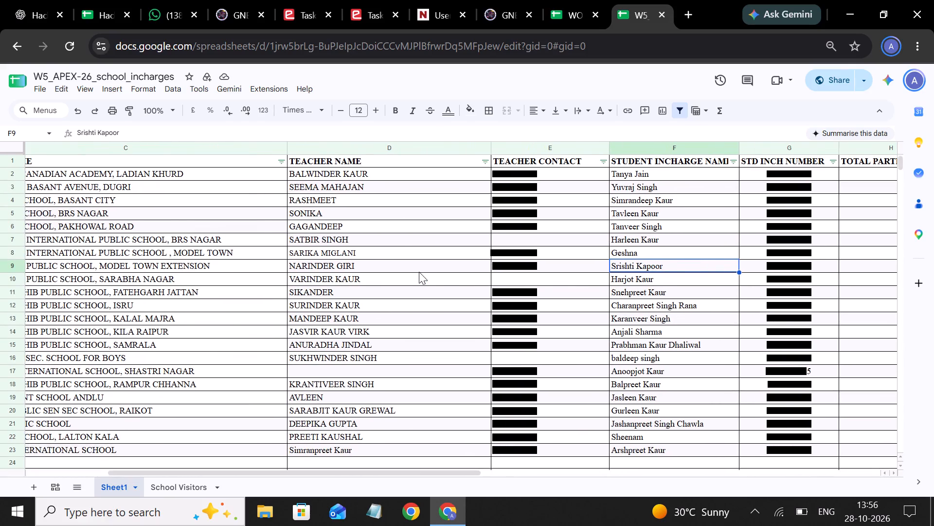
{"action": "scroll", "coordinate": [419, 272], "scroll_direction": "right", "scroll_amount": 1}
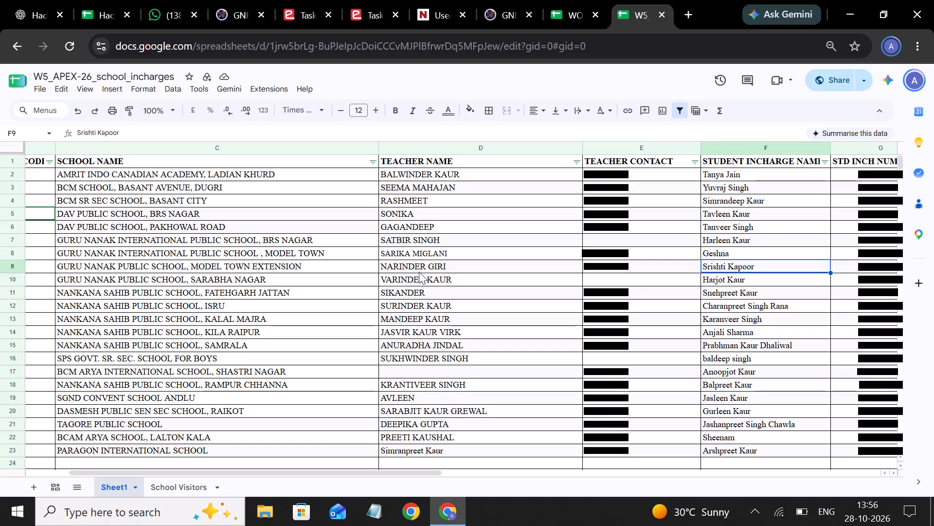
{"action": "scroll", "coordinate": [419, 272], "scroll_direction": "right", "scroll_amount": 2}
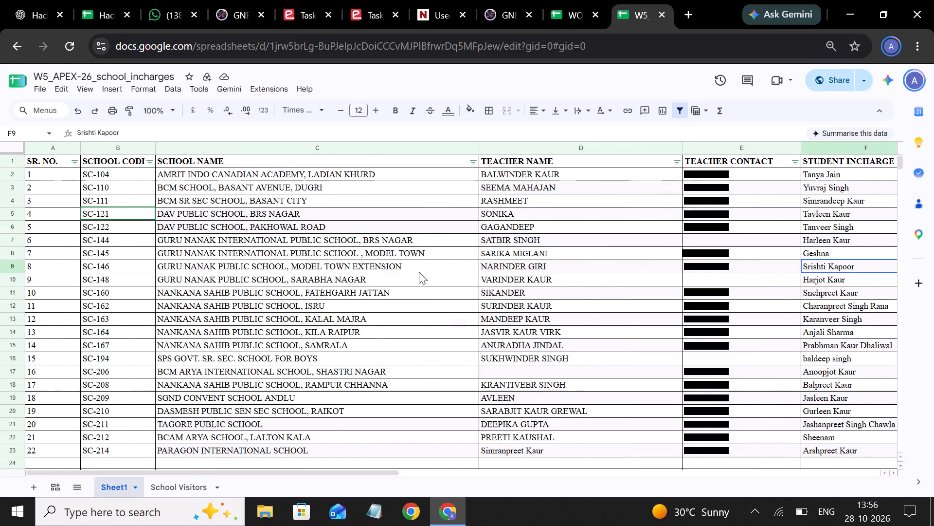
Return to the MASTER OC sheet and set the fill of the school incharge name cell in row 191 to white.
{"action": "left_click", "coordinate": [587, 0]}
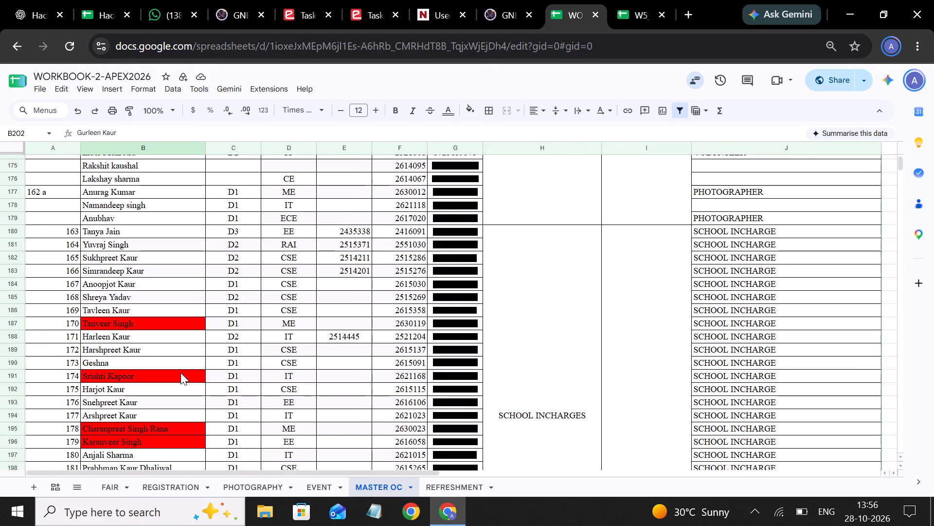
{"action": "left_click", "coordinate": [179, 374]}
{"action": "left_click", "coordinate": [469, 111]}
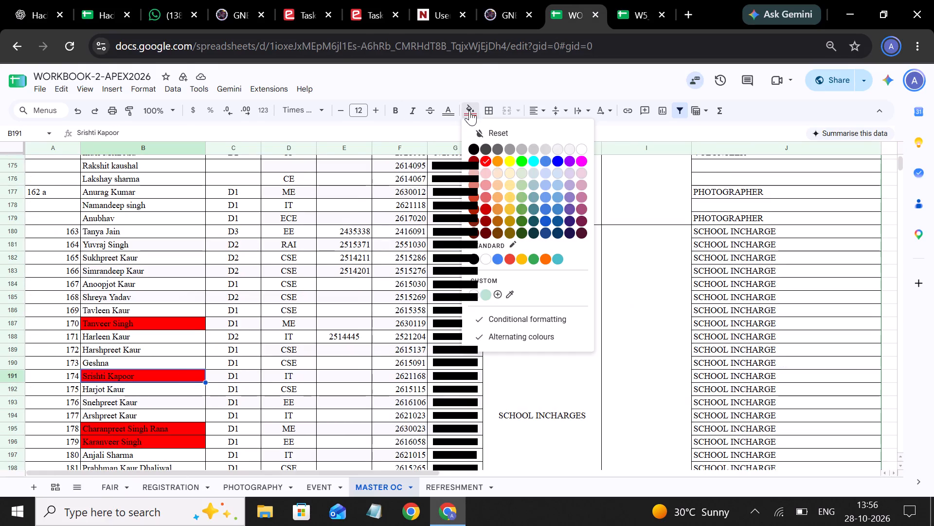
{"action": "left_click", "coordinate": [581, 148]}
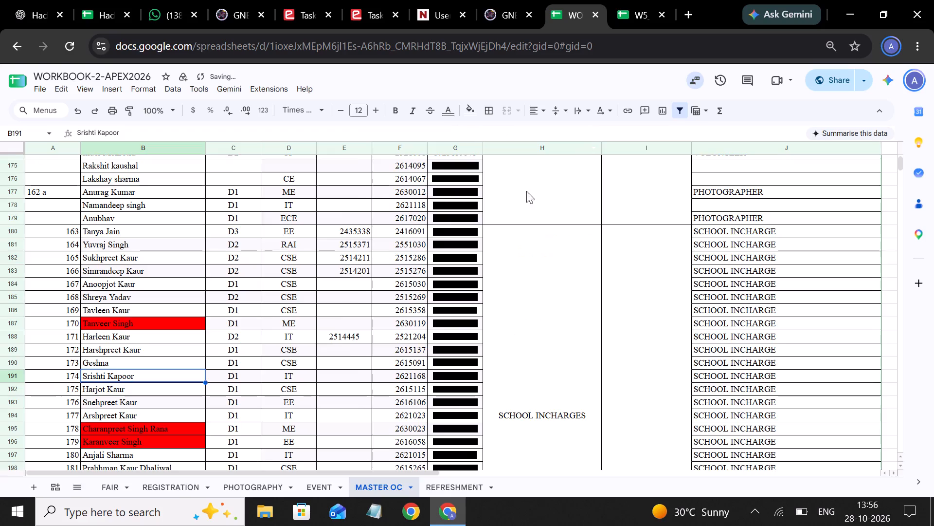
Examine the remaining red-filled school incharge names down to row 208 and the design and decoration volunteers below.
{"action": "scroll", "coordinate": [341, 338], "scroll_direction": "down", "scroll_amount": 3}
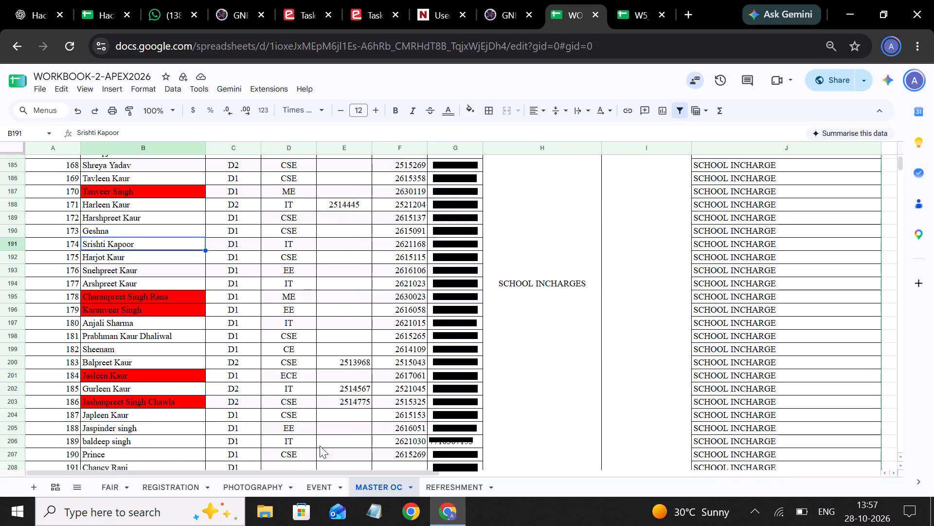
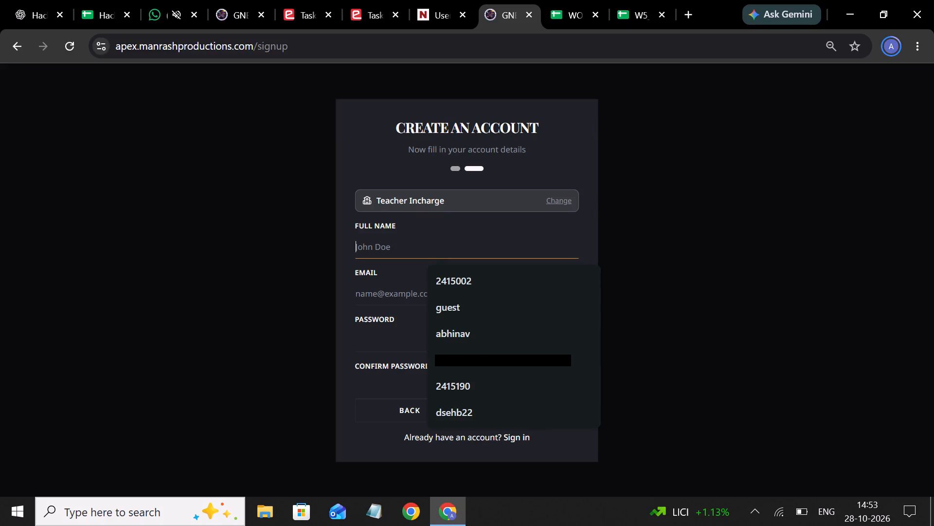
Enter bongiii as the full name in the Teacher Incharge account sign-up form and open the email field for entry.
{"action": "type", "text": "bong"}
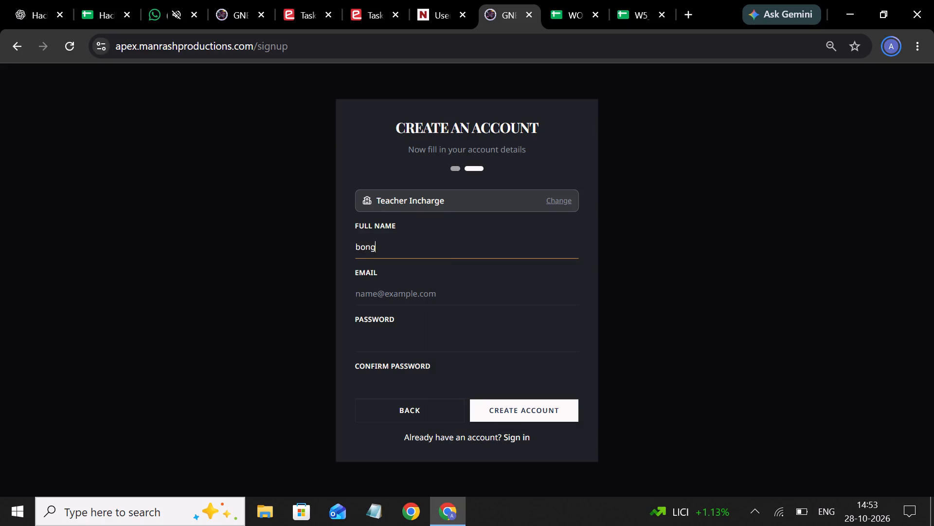
{"action": "type", "text": "iii"}
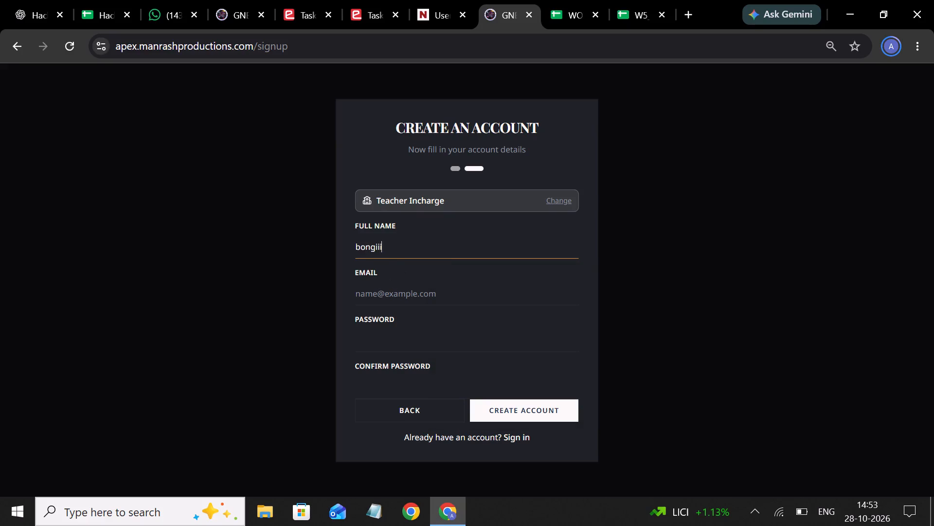
{"action": "left_click", "coordinate": [398, 294]}
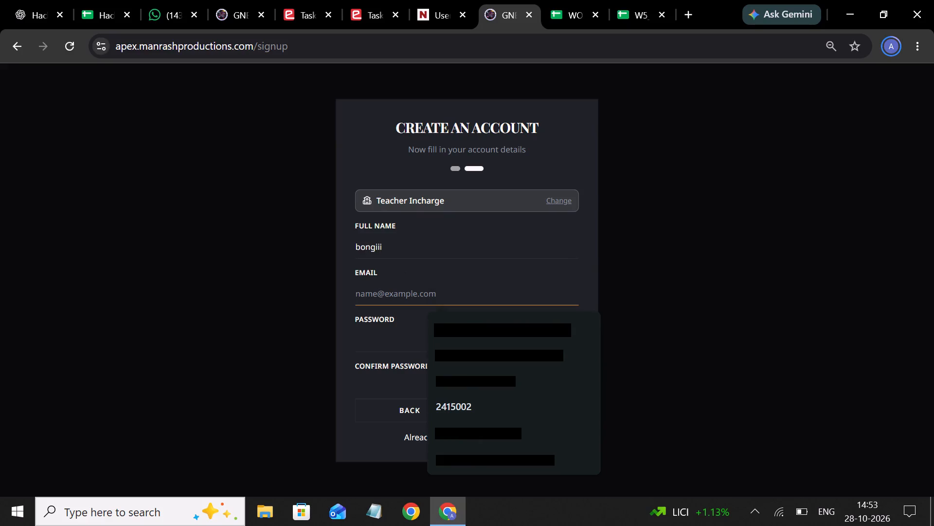
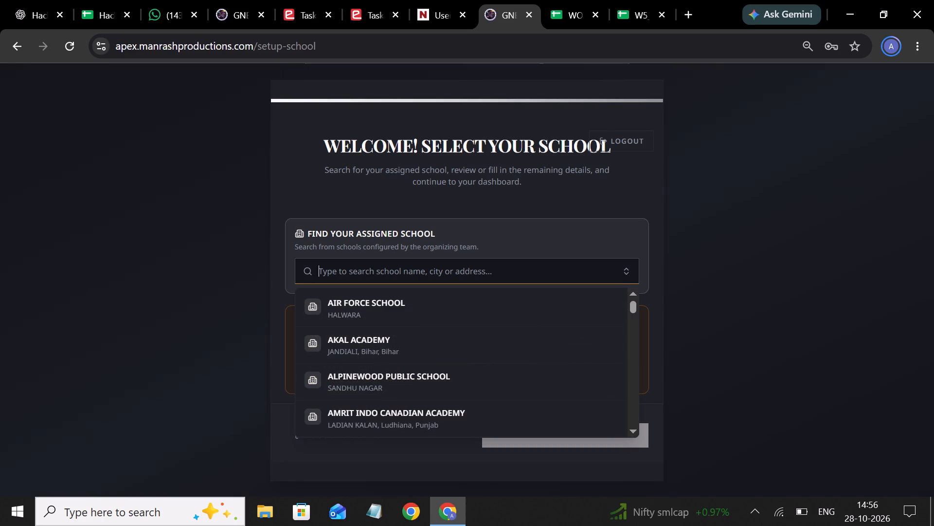
Search the assigned schools for nankana sahib and select Nankana Sahib Public School at Kot Gangu Rai, Ludhiana.
{"action": "key", "text": "n"}
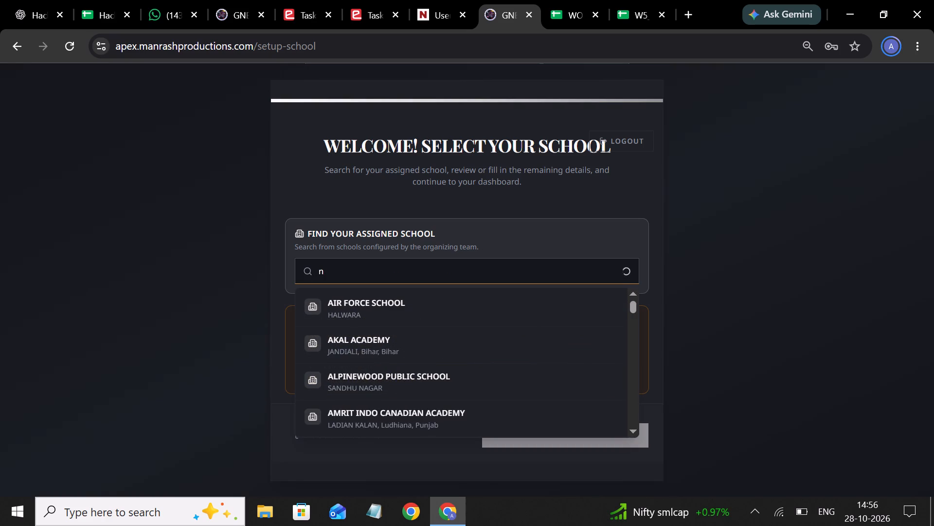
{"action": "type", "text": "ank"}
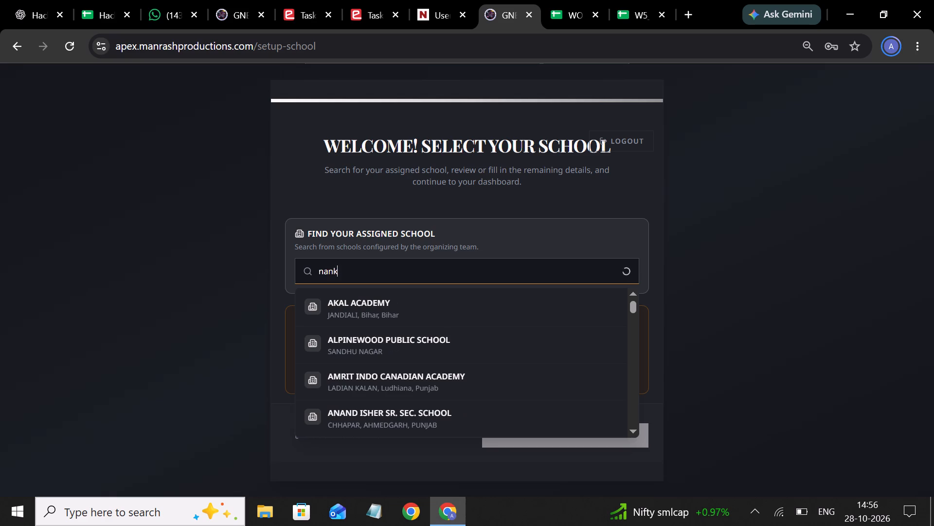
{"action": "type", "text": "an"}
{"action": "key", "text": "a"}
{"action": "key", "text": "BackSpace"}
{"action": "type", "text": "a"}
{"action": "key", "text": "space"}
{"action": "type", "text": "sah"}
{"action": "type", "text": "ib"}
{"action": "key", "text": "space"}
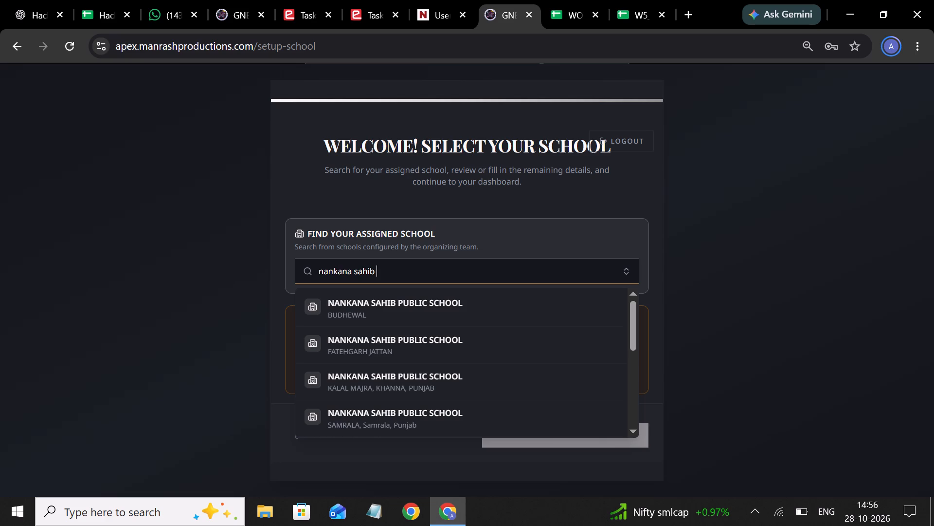
{"action": "scroll", "coordinate": [413, 335], "scroll_direction": "down", "scroll_amount": 1}
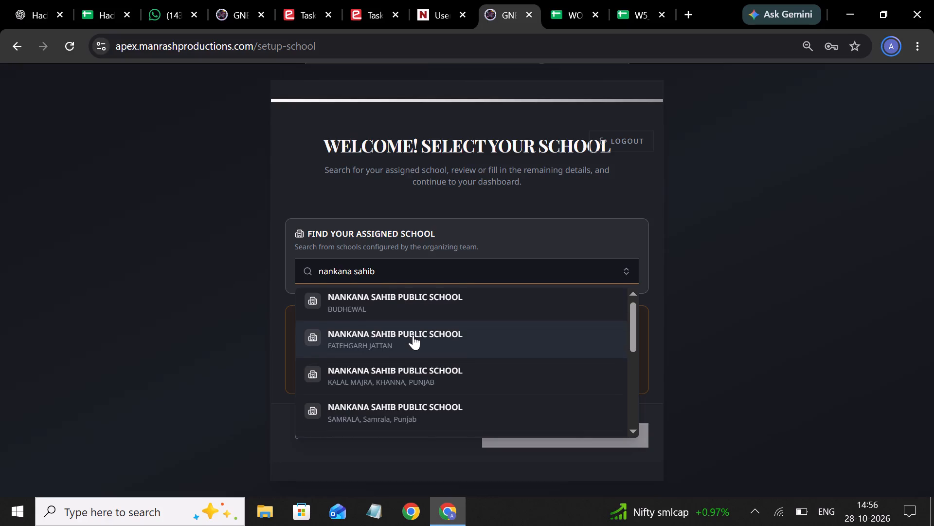
{"action": "scroll", "coordinate": [413, 335], "scroll_direction": "down", "scroll_amount": 2}
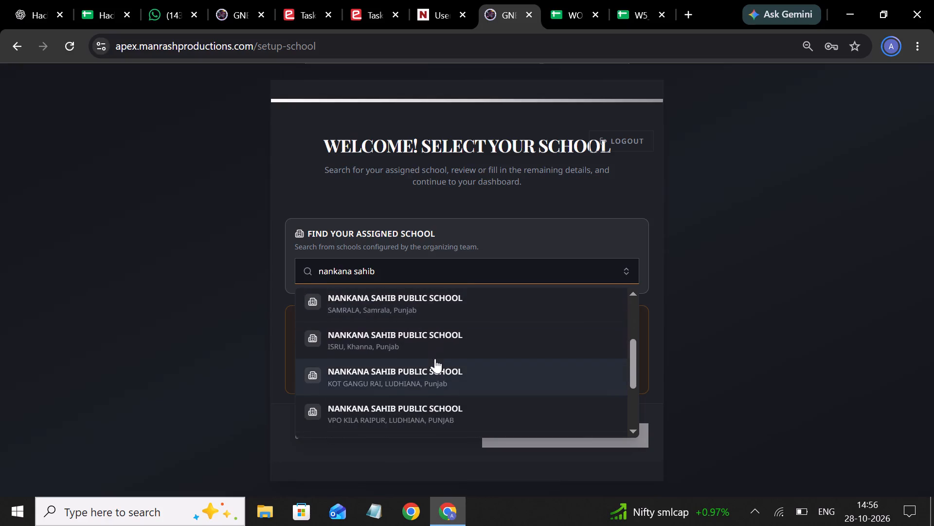
{"action": "left_click", "coordinate": [404, 383]}
Review the prefilled details of the selected school, save them and continue to the dashboard.
{"action": "scroll", "coordinate": [481, 361], "scroll_direction": "down", "scroll_amount": 1}
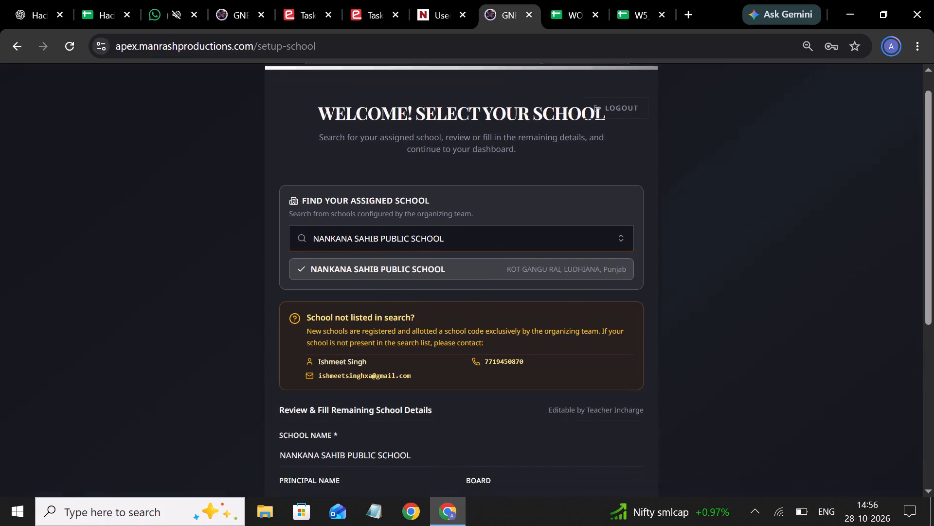
{"action": "scroll", "coordinate": [481, 361], "scroll_direction": "down", "scroll_amount": 1}
{"action": "scroll", "coordinate": [402, 384], "scroll_direction": "down", "scroll_amount": 1}
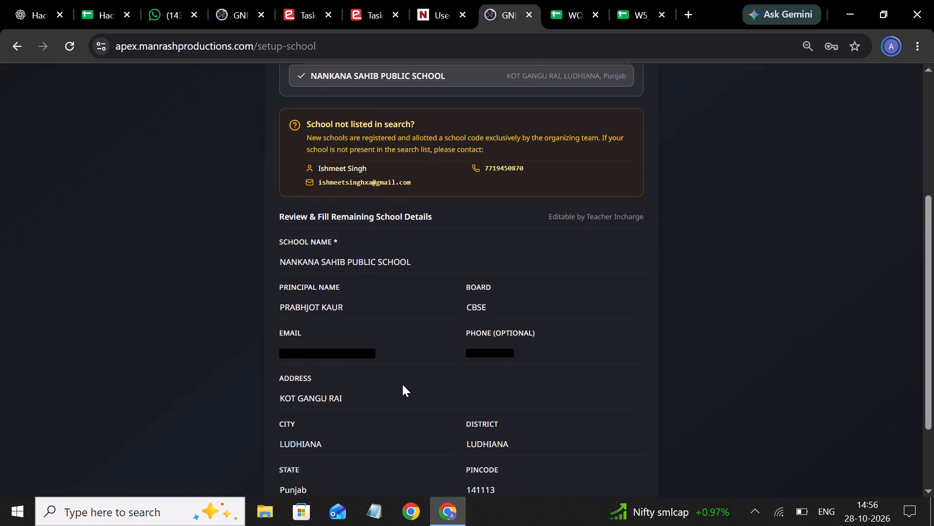
{"action": "scroll", "coordinate": [343, 379], "scroll_direction": "down", "scroll_amount": 1}
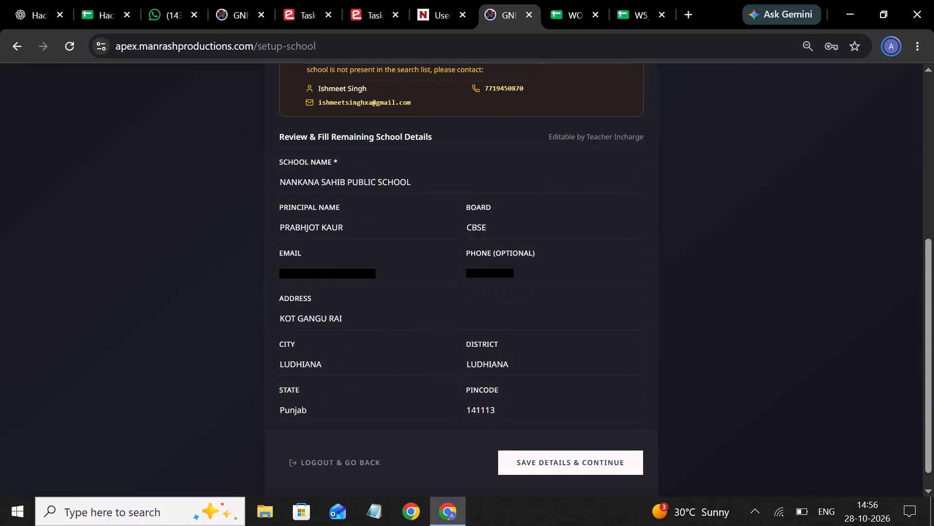
{"action": "scroll", "coordinate": [438, 357], "scroll_direction": "down", "scroll_amount": 1}
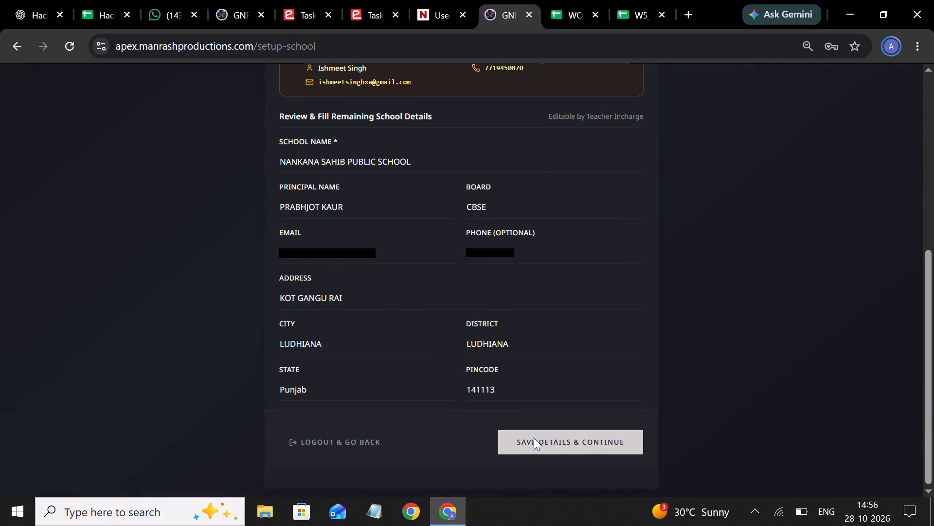
{"action": "left_click", "coordinate": [534, 438]}
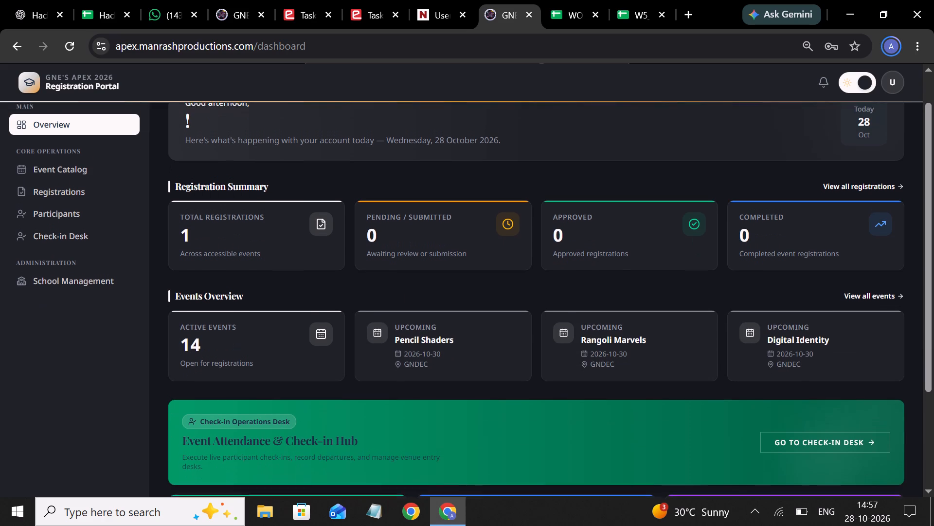
Start a new event registration for the school from the registrations management page.
{"action": "scroll", "coordinate": [506, 348], "scroll_direction": "up", "scroll_amount": 1}
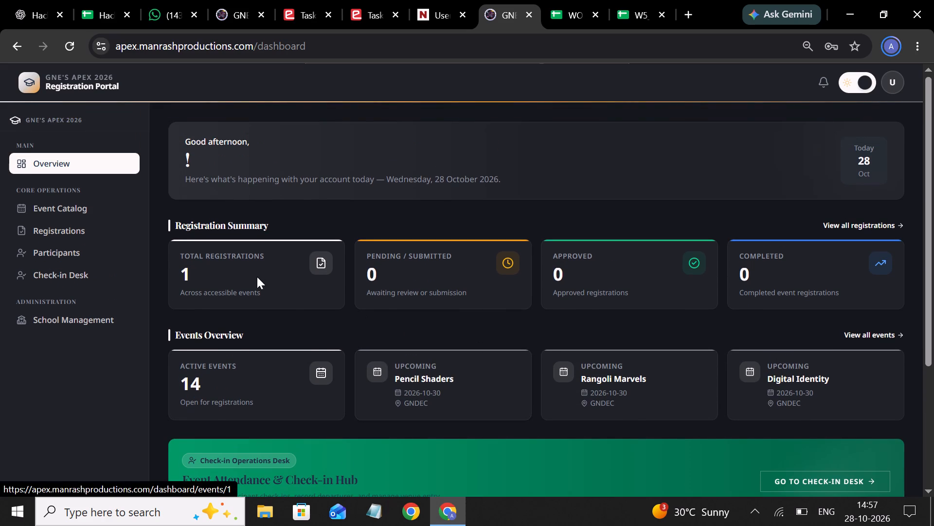
{"action": "left_click", "coordinate": [78, 228]}
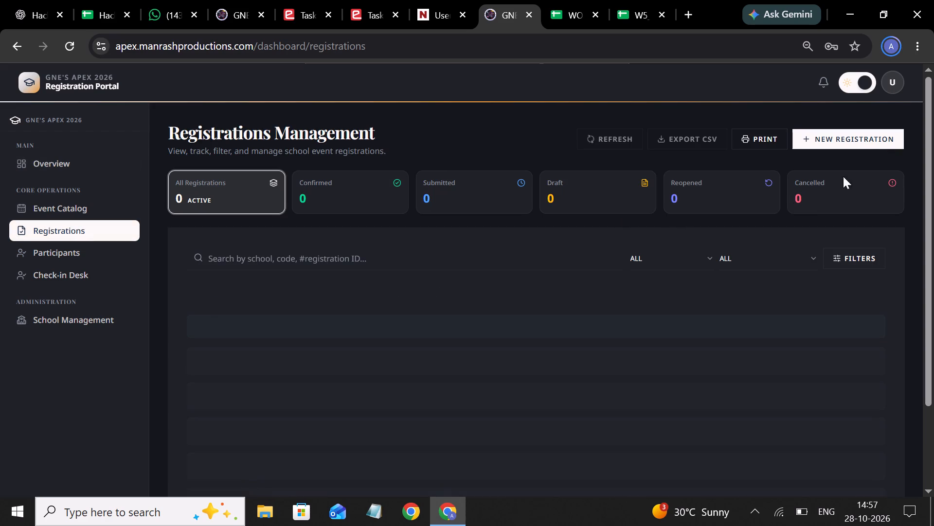
{"action": "left_click", "coordinate": [876, 145]}
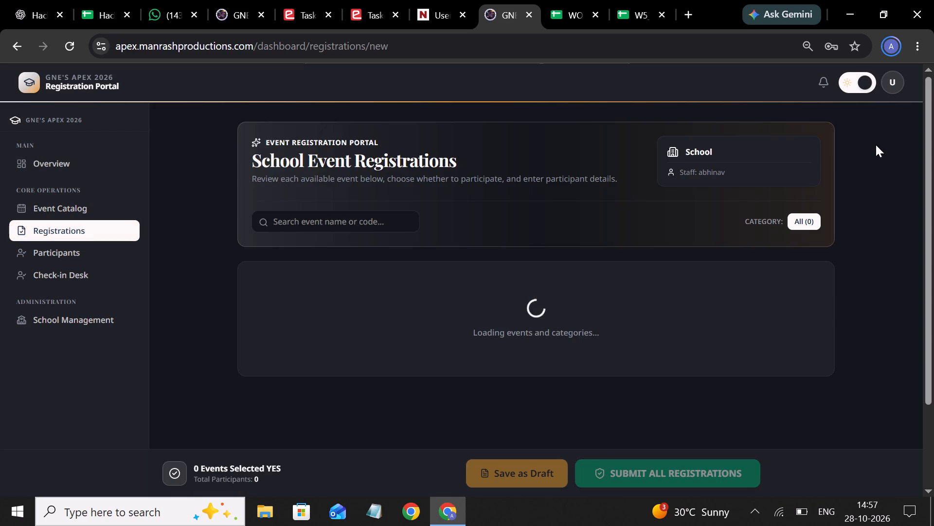
Review the available events and opt in to participating in the Rangoli Marvels individual event.
{"action": "scroll", "coordinate": [667, 266], "scroll_direction": "down", "scroll_amount": 2}
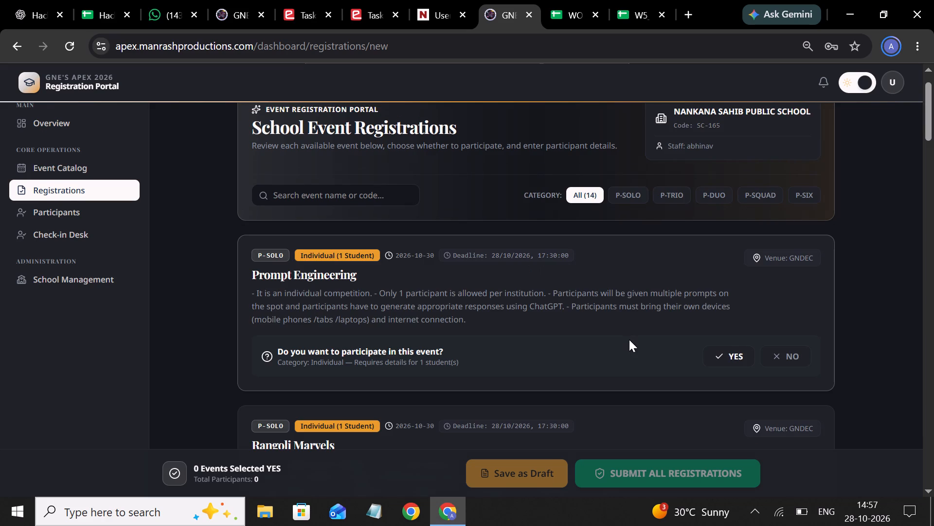
{"action": "scroll", "coordinate": [627, 338], "scroll_direction": "down", "scroll_amount": 2}
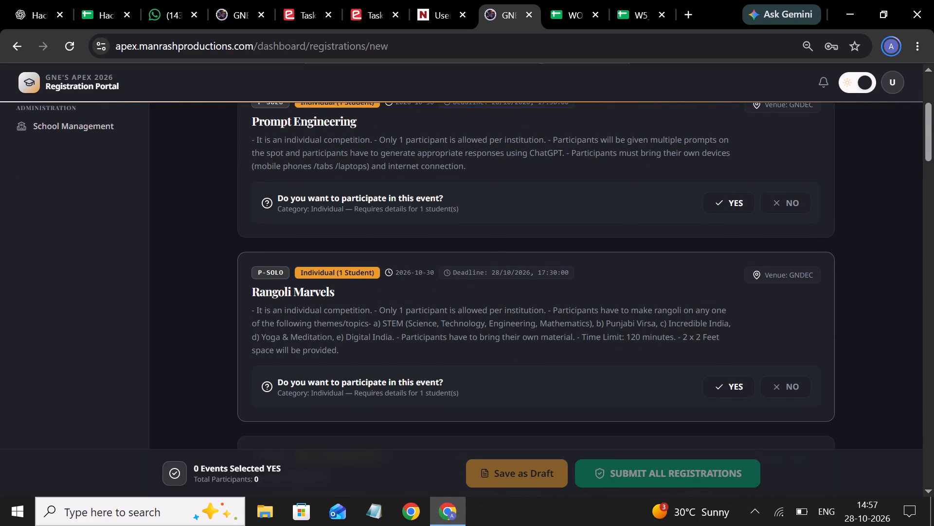
{"action": "scroll", "coordinate": [627, 338], "scroll_direction": "down", "scroll_amount": 1}
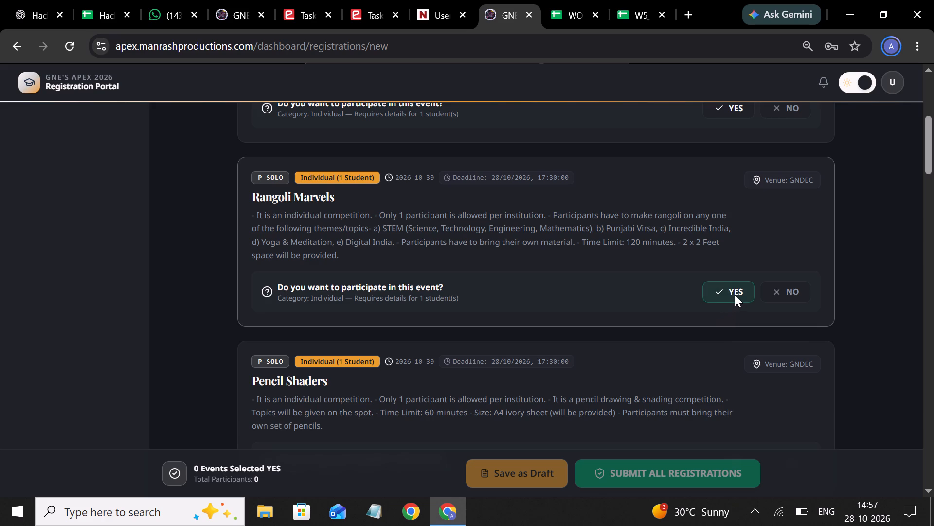
{"action": "left_click", "coordinate": [735, 295]}
Enter the student's full name in the participant details for Rangoli Marvels.
{"action": "scroll", "coordinate": [427, 345], "scroll_direction": "down", "scroll_amount": 1}
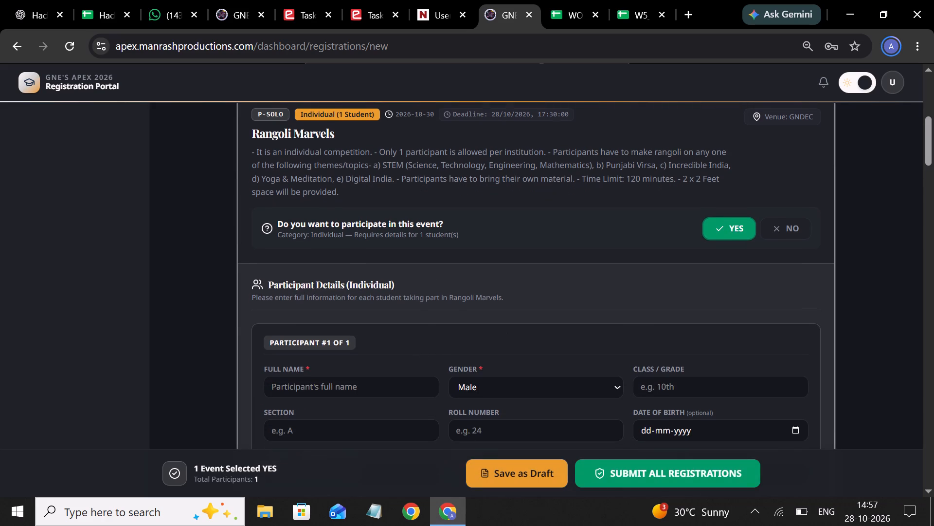
{"action": "left_click", "coordinate": [340, 394]}
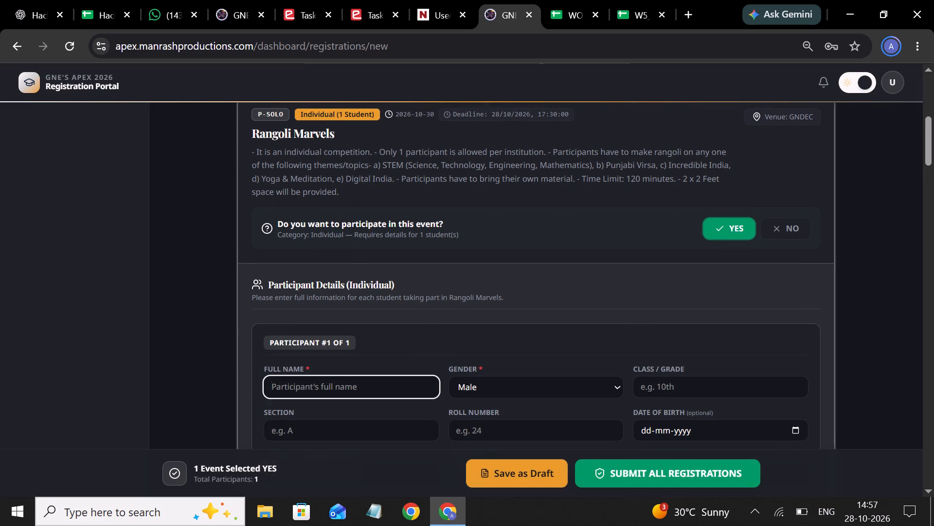
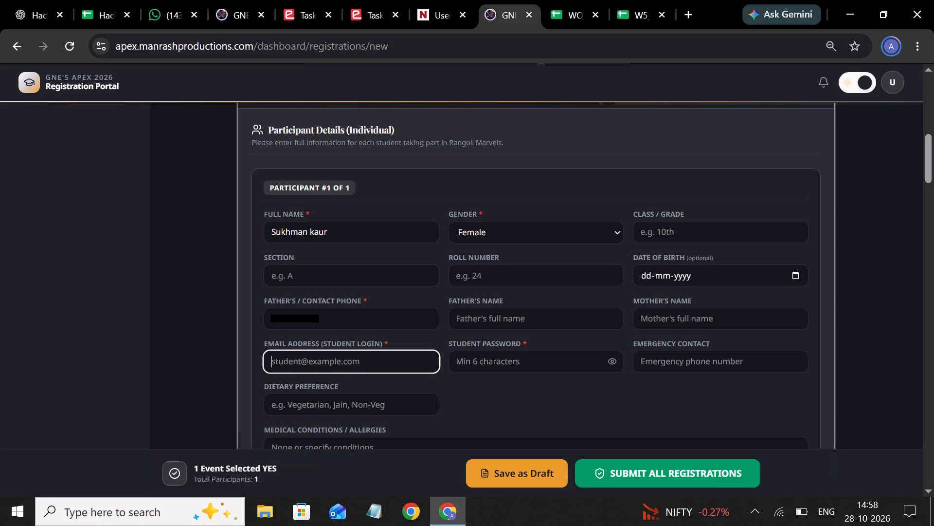
Enter the father's full name in the participant details for Rangoli Marvels.
{"action": "left_click", "coordinate": [503, 322]}
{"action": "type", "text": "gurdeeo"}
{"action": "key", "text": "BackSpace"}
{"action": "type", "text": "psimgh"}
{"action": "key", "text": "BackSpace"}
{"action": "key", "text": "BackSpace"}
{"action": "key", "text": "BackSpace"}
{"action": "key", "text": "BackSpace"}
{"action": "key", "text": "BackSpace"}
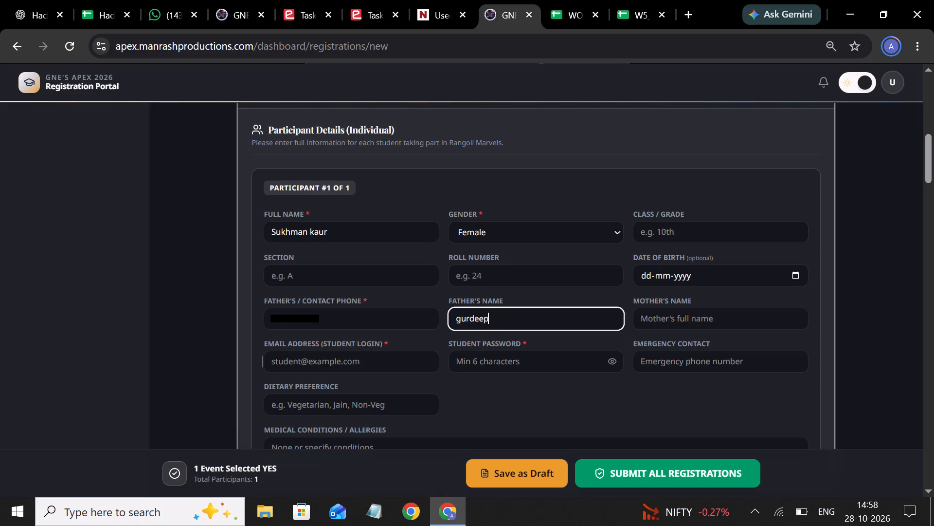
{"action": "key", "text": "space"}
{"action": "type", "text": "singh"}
Enter the student's login email address in the Rangoli Marvels participant details.
{"action": "left_click", "coordinate": [333, 362]}
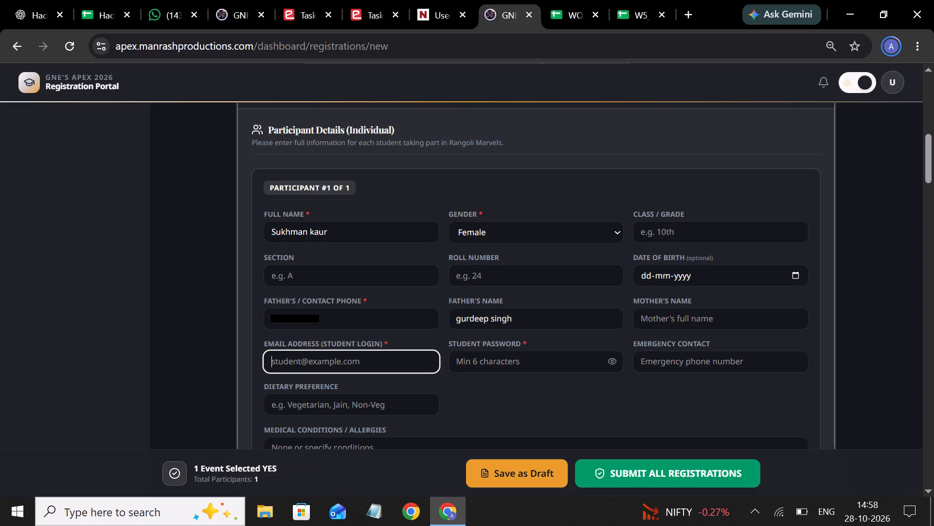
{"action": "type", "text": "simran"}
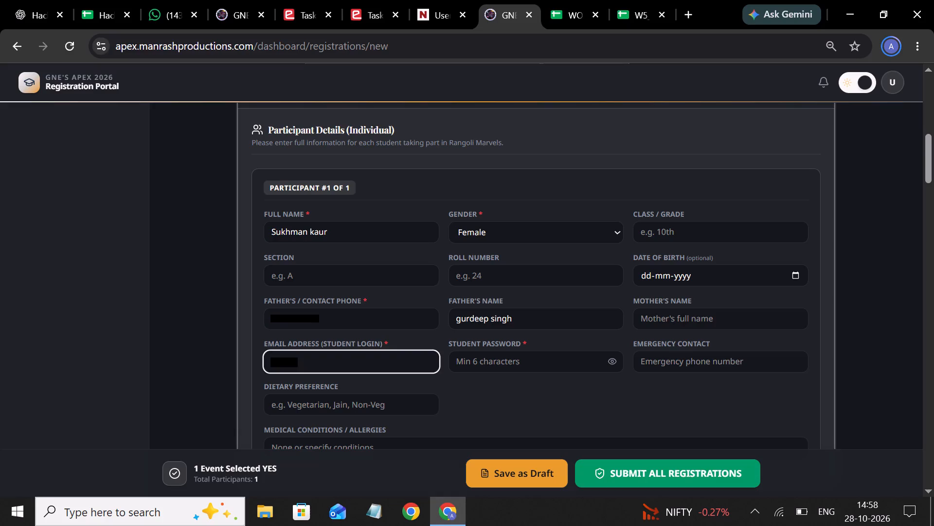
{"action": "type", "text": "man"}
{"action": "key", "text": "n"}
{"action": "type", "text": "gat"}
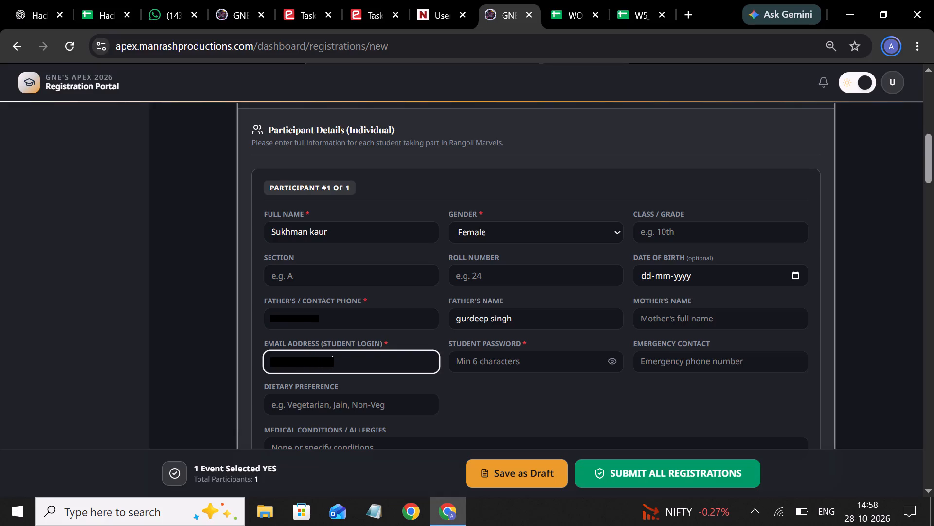
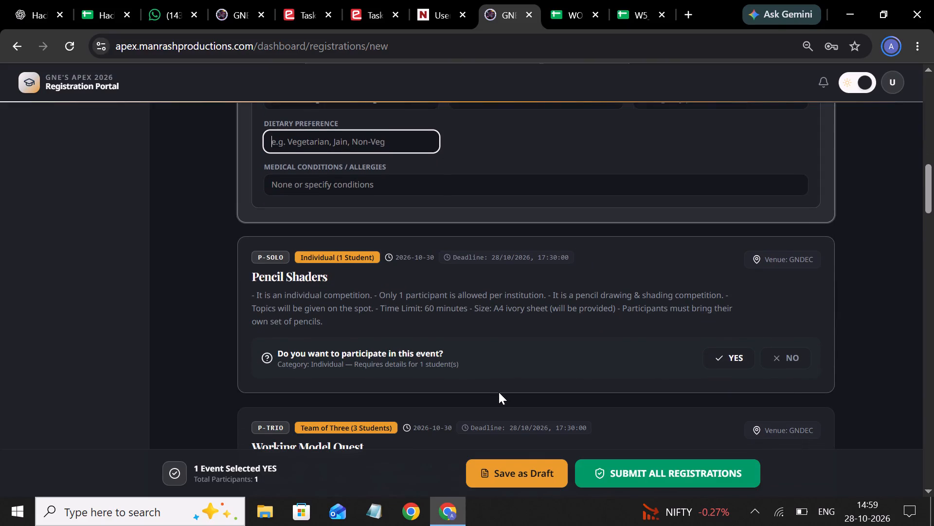
Opt in to the Pencil Shaders individual event.
{"action": "scroll", "coordinate": [499, 392], "scroll_direction": "down", "scroll_amount": 1}
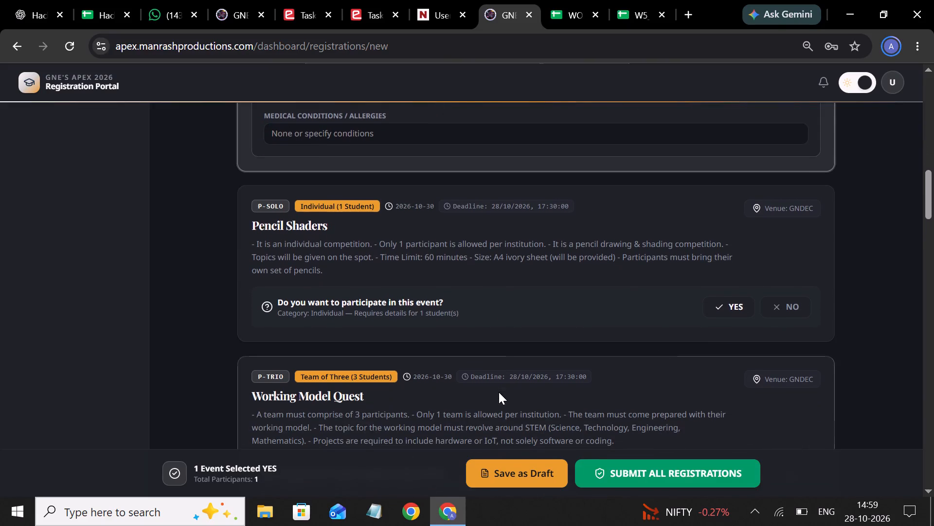
{"action": "left_click", "coordinate": [731, 305]}
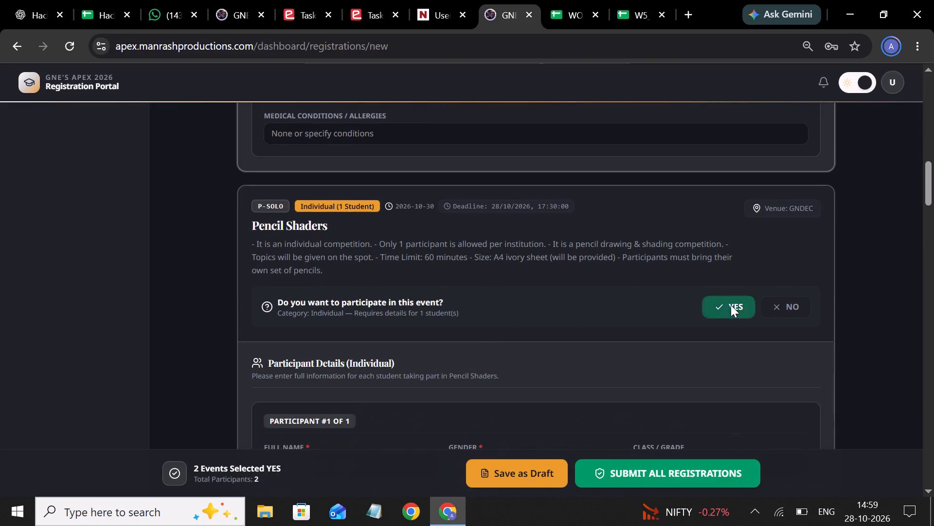
Enter the student's full name in the Pencil Shaders participant details, with the gender as Male.
{"action": "scroll", "coordinate": [483, 351], "scroll_direction": "down", "scroll_amount": 1}
{"action": "left_click", "coordinate": [376, 396]}
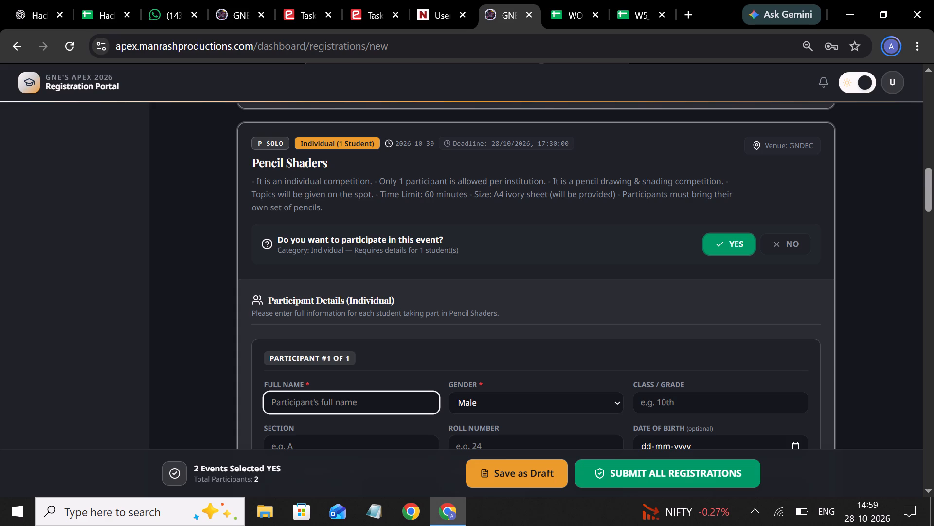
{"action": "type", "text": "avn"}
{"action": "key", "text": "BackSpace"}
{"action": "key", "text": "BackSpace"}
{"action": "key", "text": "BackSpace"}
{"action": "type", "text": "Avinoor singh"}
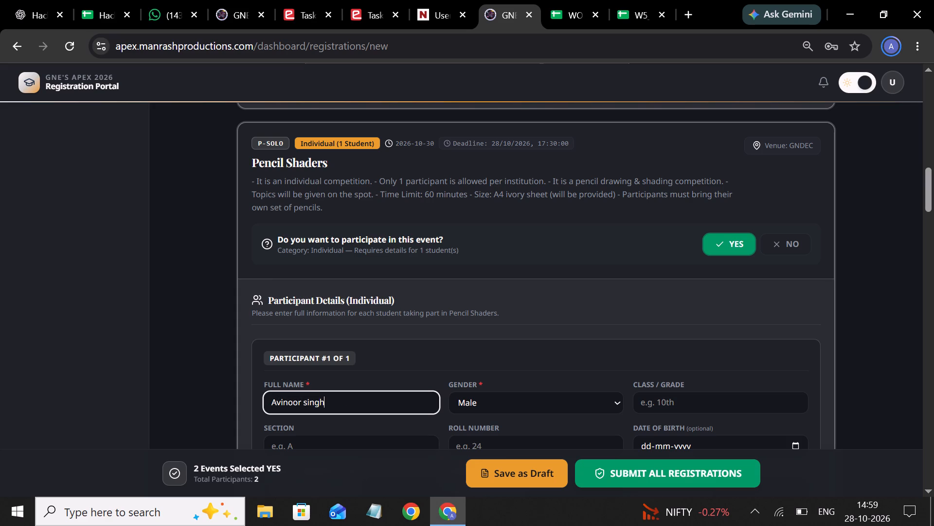
{"action": "left_click", "coordinate": [491, 397]}
{"action": "scroll", "coordinate": [640, 383], "scroll_direction": "down", "scroll_amount": 1}
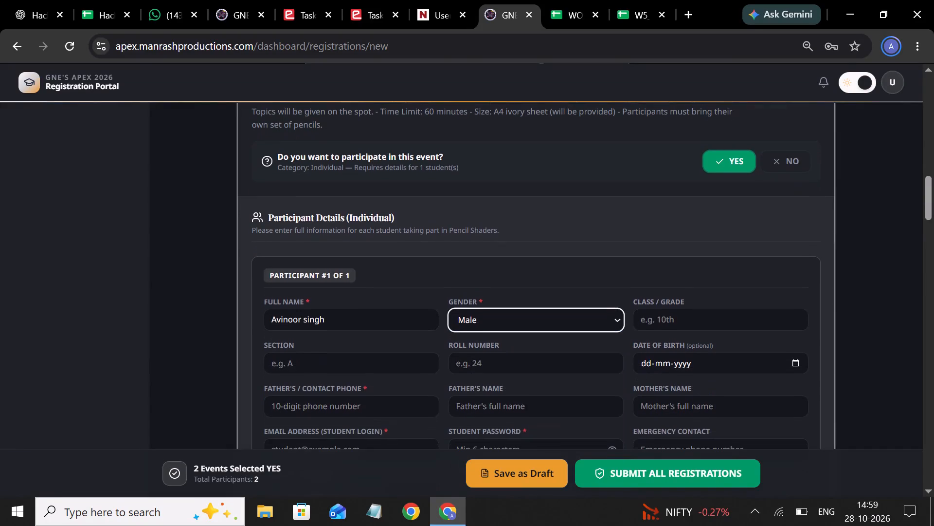
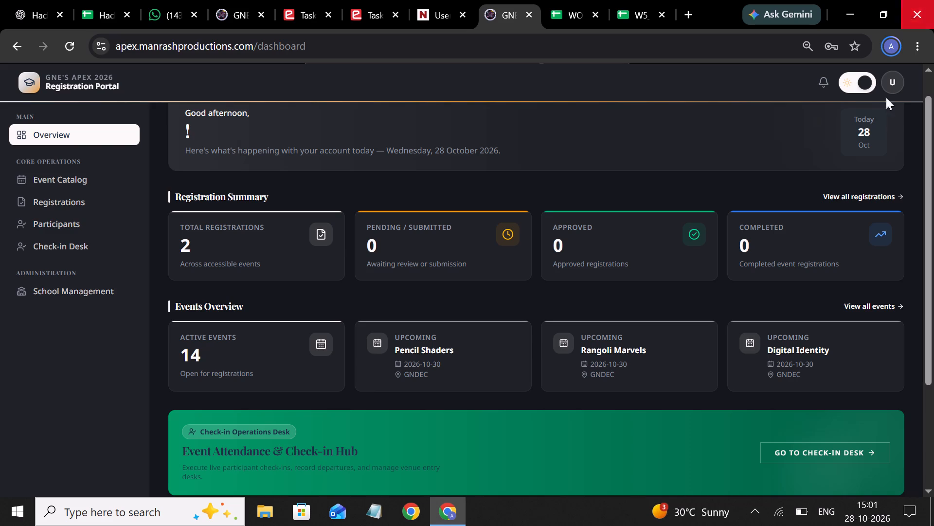
Log out of the Login Teacher account in the APEX 2026 Registration Portal.
{"action": "left_click", "coordinate": [893, 76]}
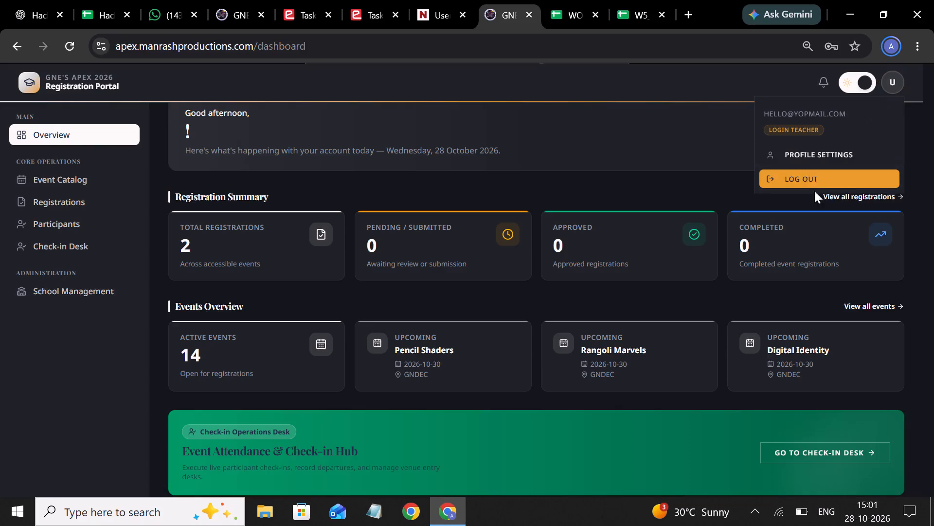
{"action": "left_click", "coordinate": [808, 172]}
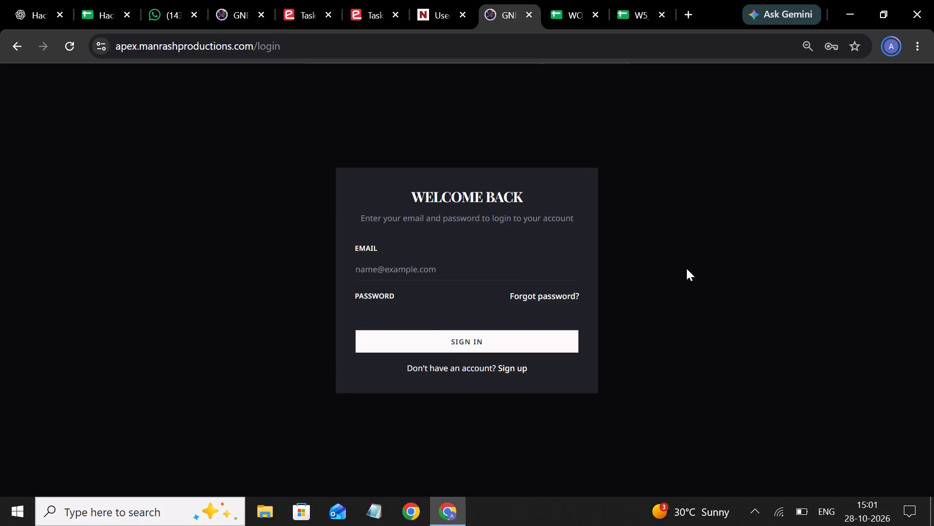
Enter the account email in the login form to sign back in to the Registration Portal.
{"action": "left_click", "coordinate": [523, 267]}
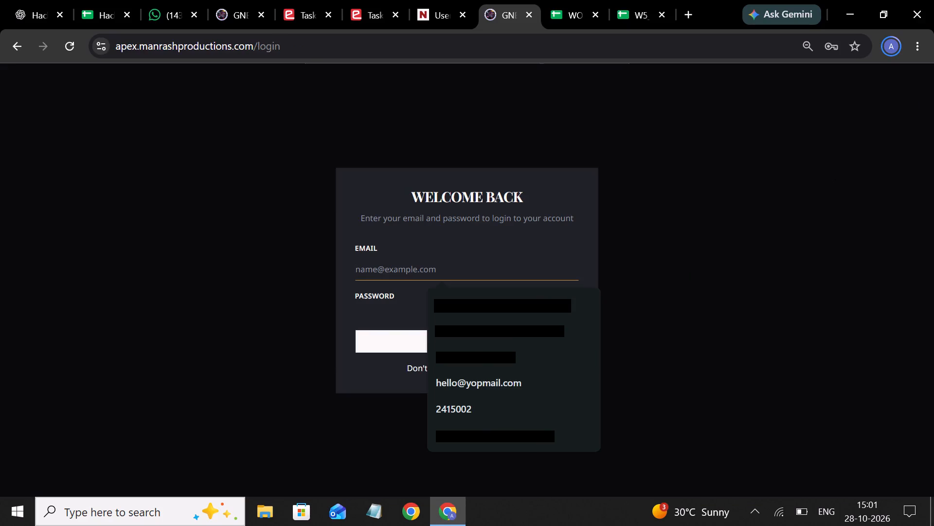
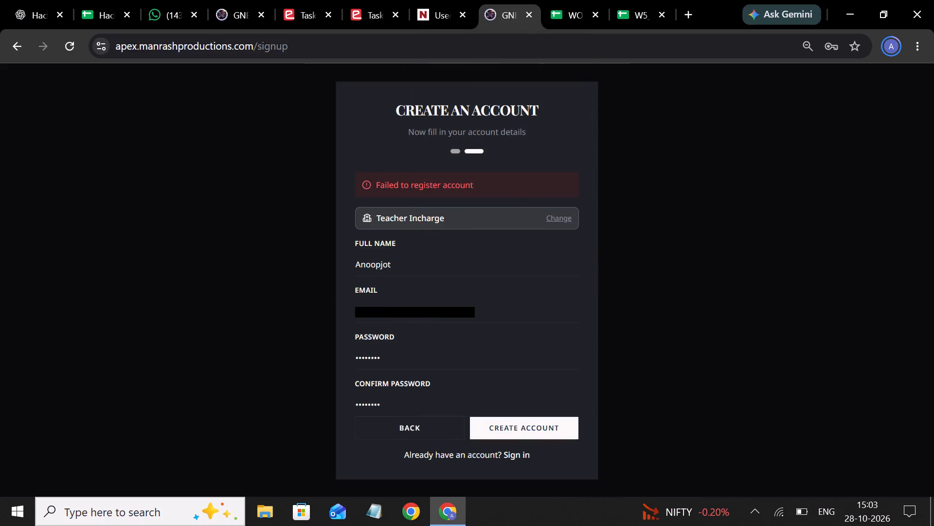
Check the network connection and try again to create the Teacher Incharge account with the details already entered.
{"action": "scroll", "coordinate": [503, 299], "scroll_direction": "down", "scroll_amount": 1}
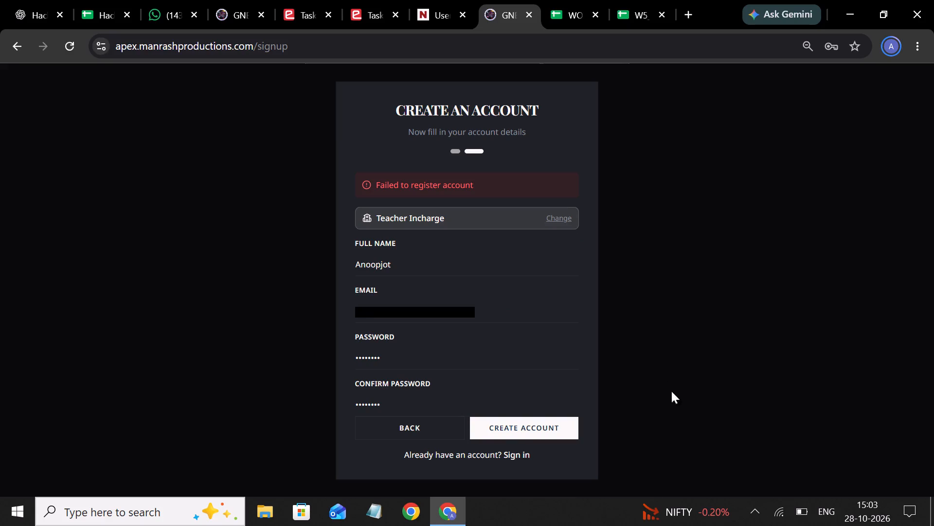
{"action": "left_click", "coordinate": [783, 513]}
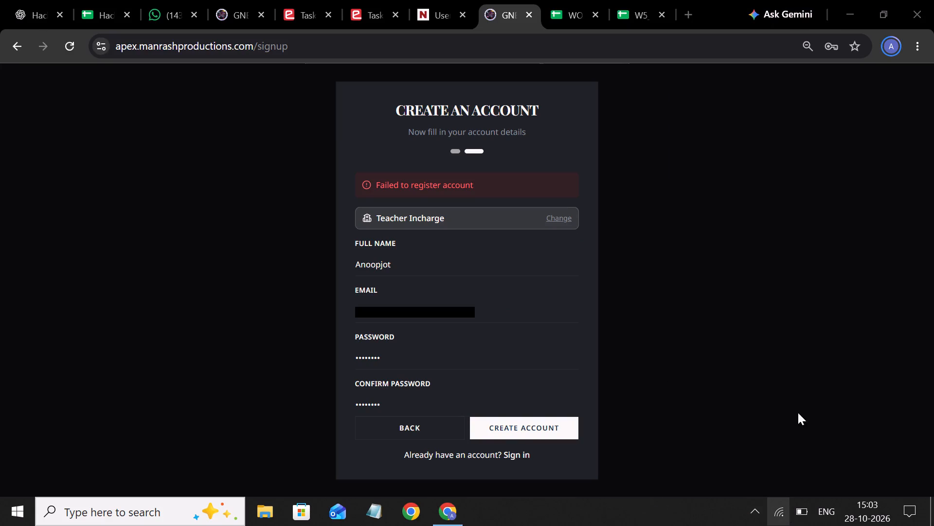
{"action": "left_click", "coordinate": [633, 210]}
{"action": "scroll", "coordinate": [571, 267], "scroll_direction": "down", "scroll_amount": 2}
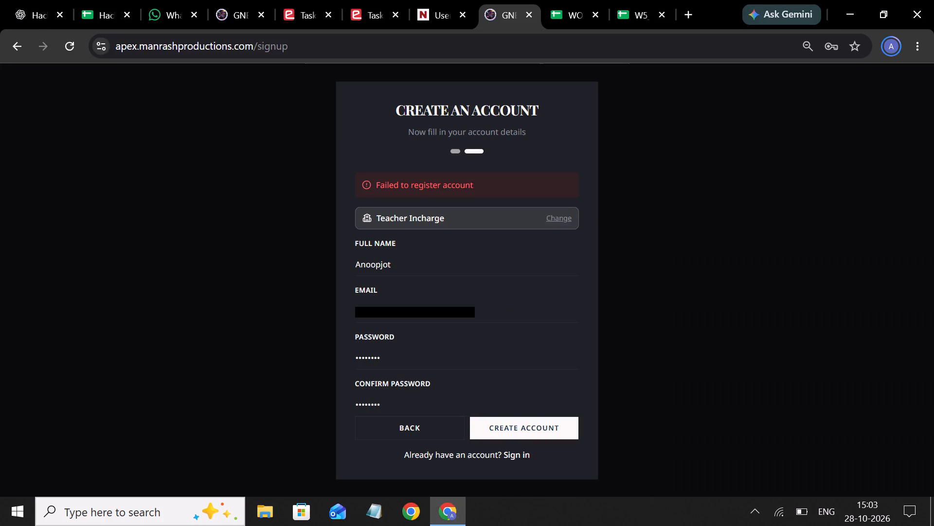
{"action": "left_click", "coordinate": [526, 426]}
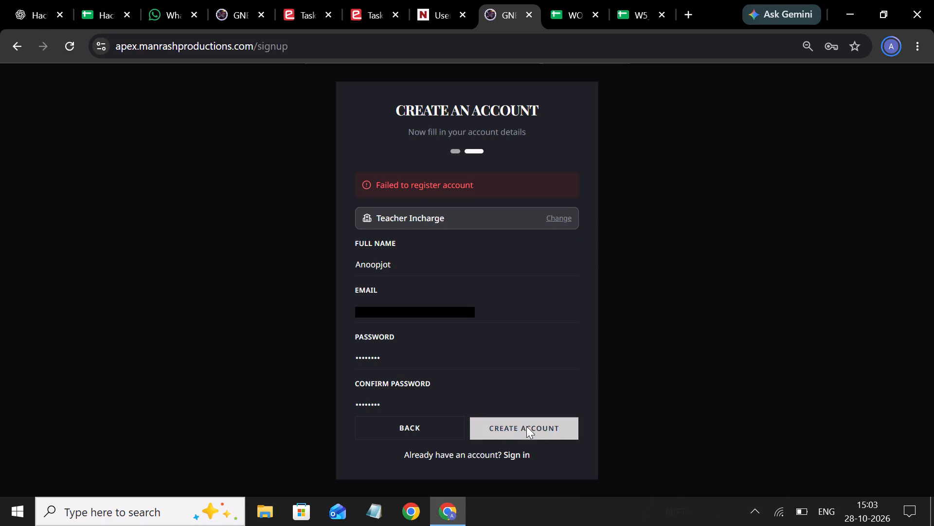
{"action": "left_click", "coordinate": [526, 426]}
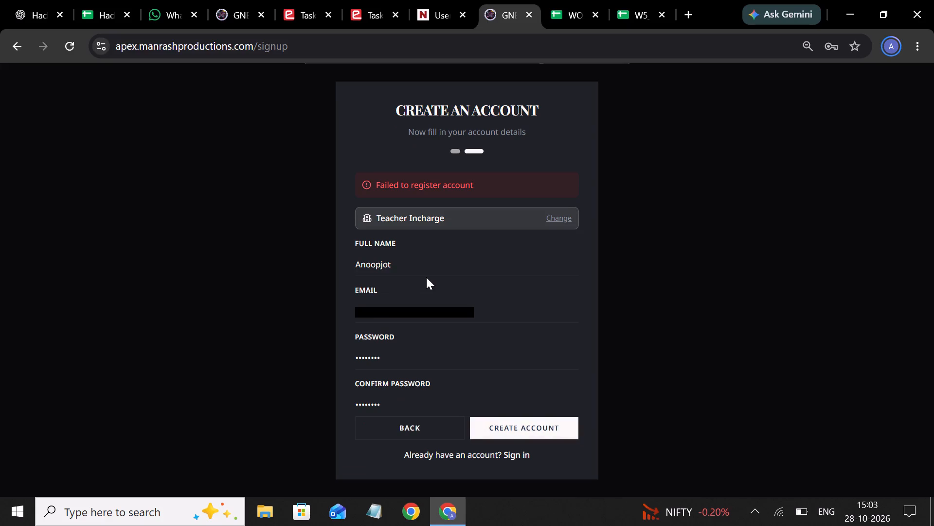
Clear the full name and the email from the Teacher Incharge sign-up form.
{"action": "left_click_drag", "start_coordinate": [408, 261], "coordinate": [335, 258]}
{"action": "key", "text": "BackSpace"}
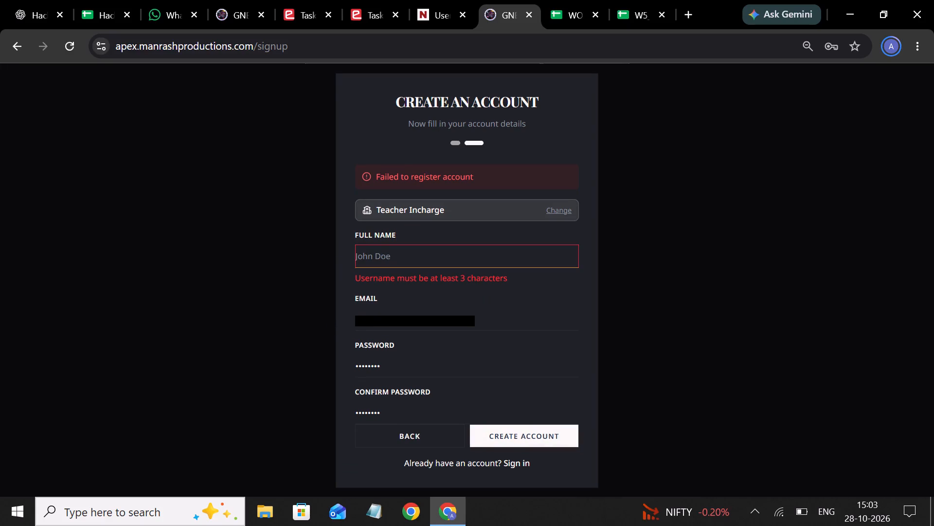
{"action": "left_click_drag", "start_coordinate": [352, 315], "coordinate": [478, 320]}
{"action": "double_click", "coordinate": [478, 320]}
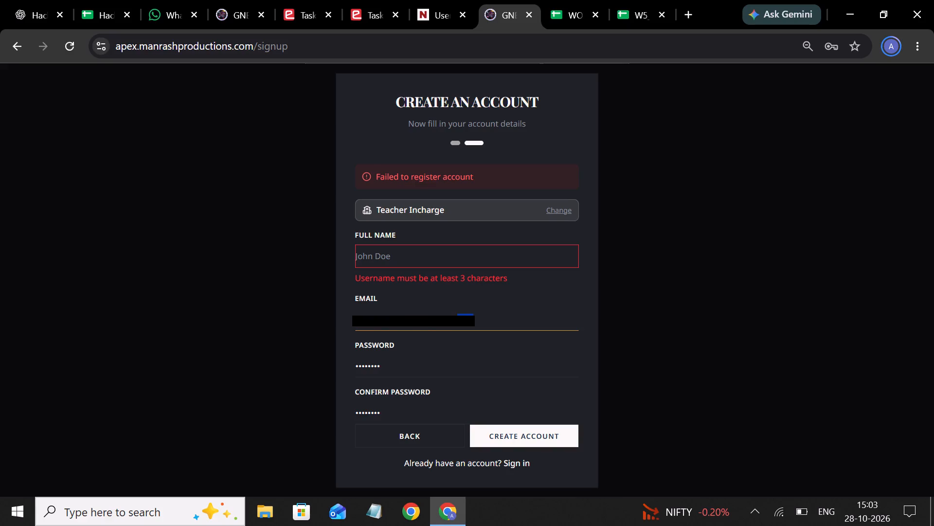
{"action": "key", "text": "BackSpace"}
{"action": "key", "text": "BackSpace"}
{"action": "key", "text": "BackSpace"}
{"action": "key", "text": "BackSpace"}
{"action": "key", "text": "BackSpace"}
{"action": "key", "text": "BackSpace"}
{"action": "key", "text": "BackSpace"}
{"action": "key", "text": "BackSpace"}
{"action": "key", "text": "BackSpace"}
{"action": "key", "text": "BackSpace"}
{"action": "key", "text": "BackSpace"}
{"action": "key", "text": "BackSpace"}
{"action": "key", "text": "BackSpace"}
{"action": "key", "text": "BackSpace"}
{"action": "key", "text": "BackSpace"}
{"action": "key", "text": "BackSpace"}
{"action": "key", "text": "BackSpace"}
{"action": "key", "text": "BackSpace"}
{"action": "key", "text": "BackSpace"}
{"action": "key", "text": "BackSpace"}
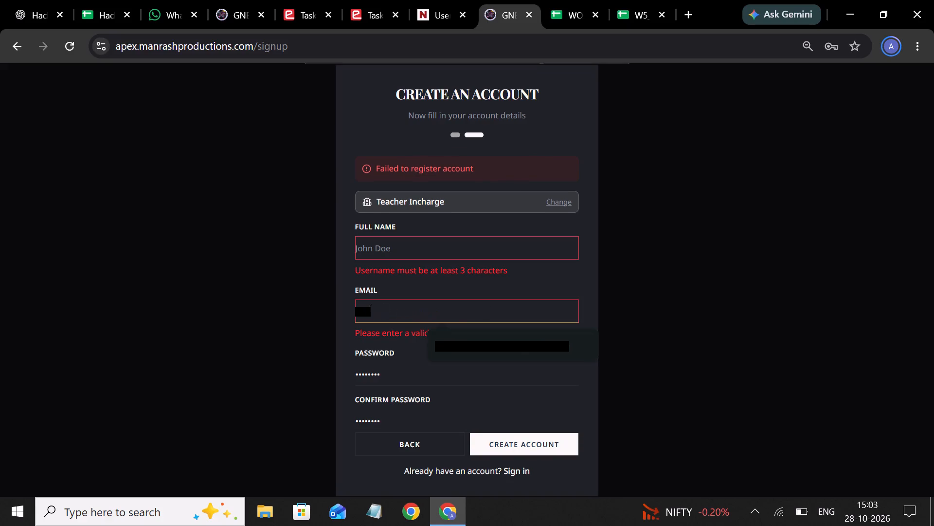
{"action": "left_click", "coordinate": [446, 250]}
Go back from the sign-up form to the login page and close that Registration Portal tab.
{"action": "scroll", "coordinate": [427, 212], "scroll_direction": "up", "scroll_amount": 2}
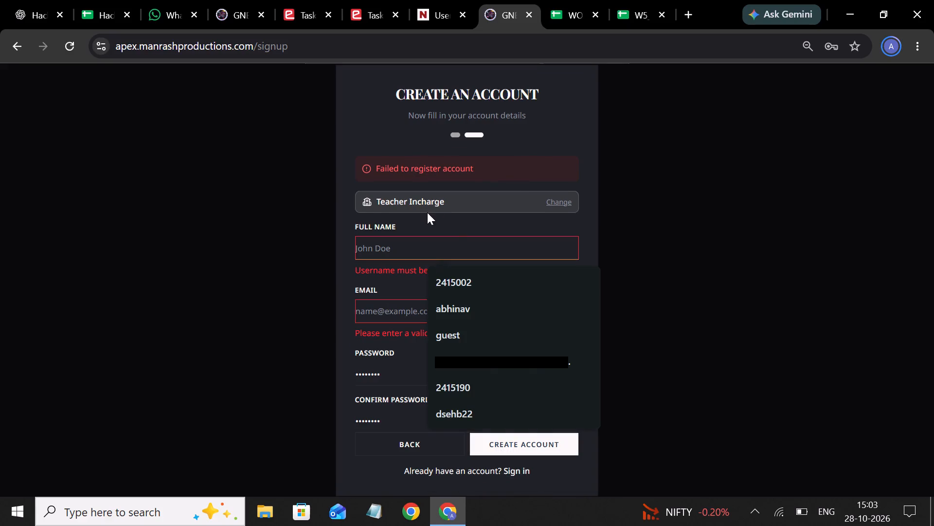
{"action": "scroll", "coordinate": [427, 212], "scroll_direction": "up", "scroll_amount": 2}
{"action": "scroll", "coordinate": [306, 100], "scroll_direction": "up", "scroll_amount": 4}
{"action": "left_click", "coordinate": [13, 43]}
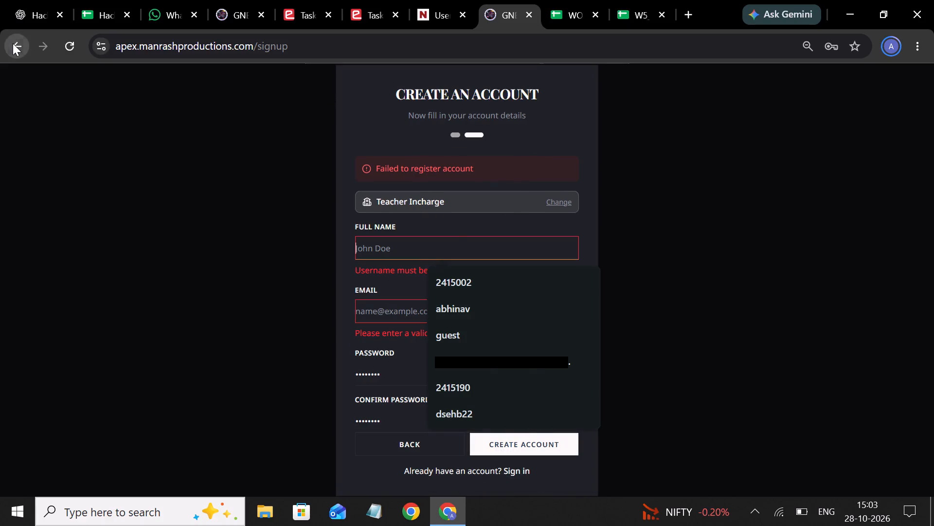
{"action": "left_click", "coordinate": [13, 43]}
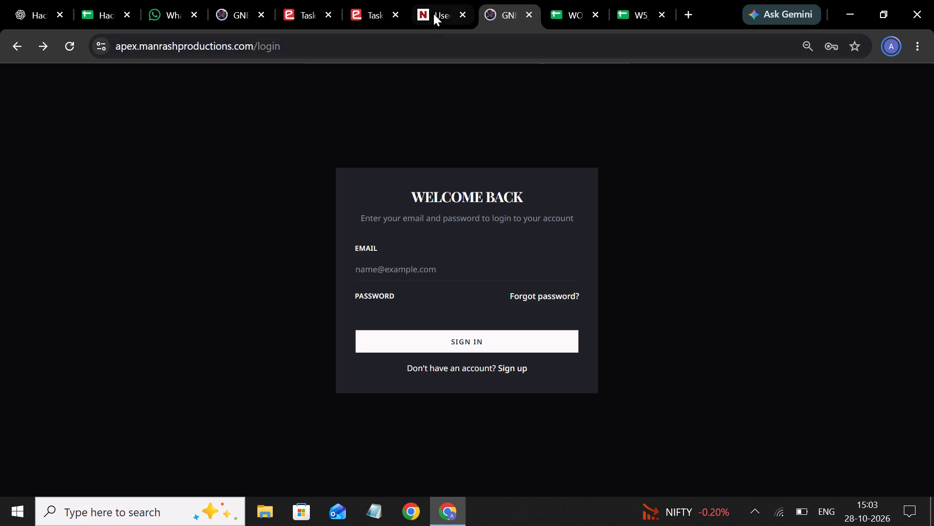
{"action": "left_click", "coordinate": [529, 15]}
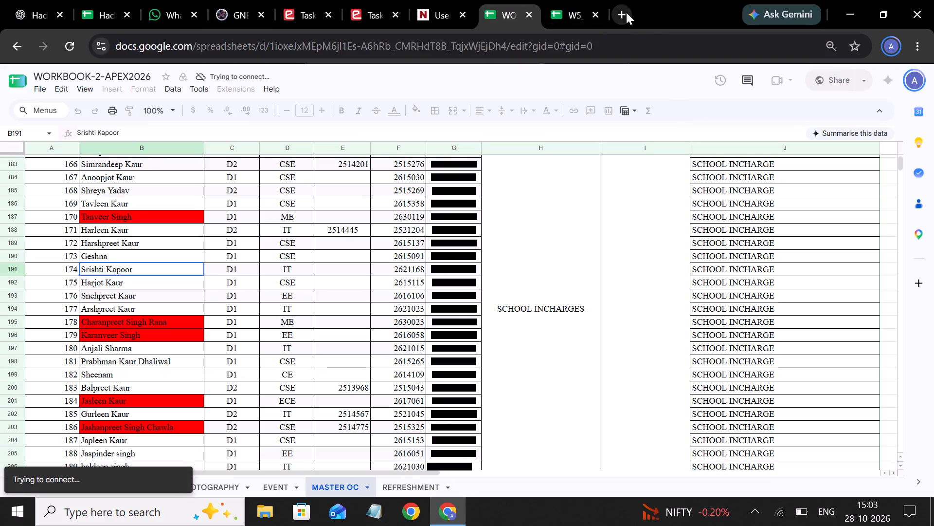
Open the APEX 2026 Registration Portal at apex.manrashproductions.com in a new browser tab.
{"action": "left_click", "coordinate": [626, 12]}
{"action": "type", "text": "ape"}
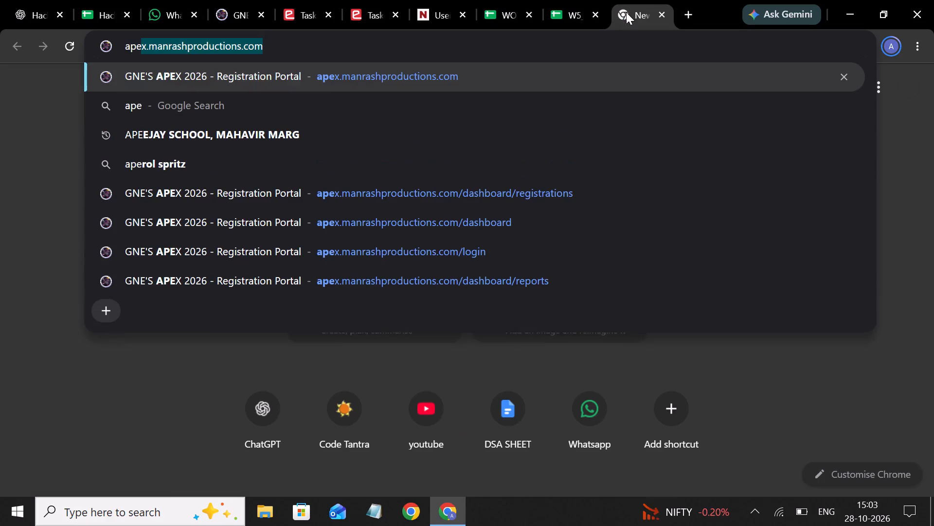
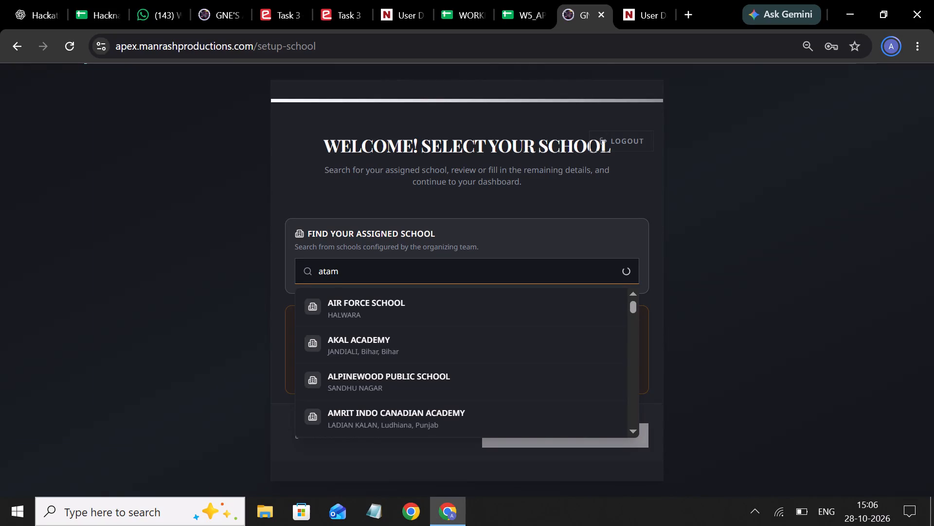
Search the configured schools for "atam publ" and select Atam Public Sr. Sec. School as the assigned school.
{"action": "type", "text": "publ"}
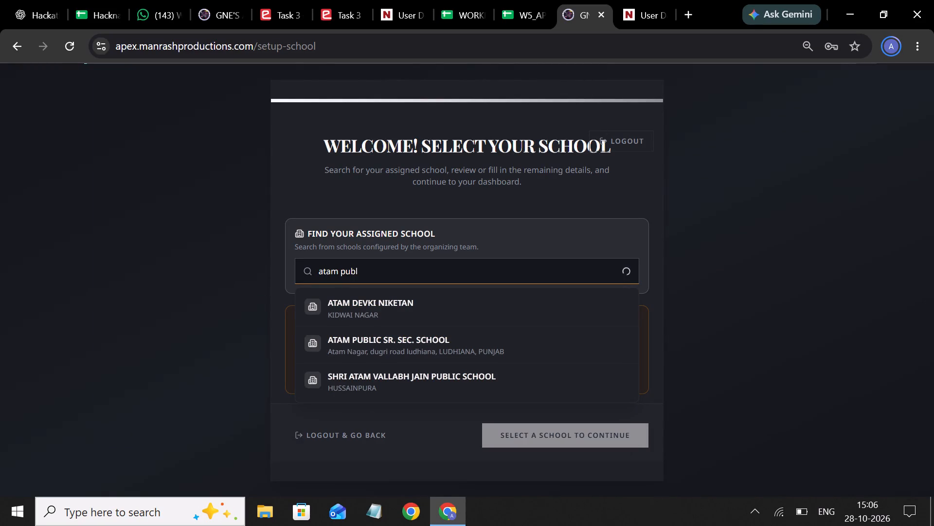
{"action": "left_click", "coordinate": [476, 340]}
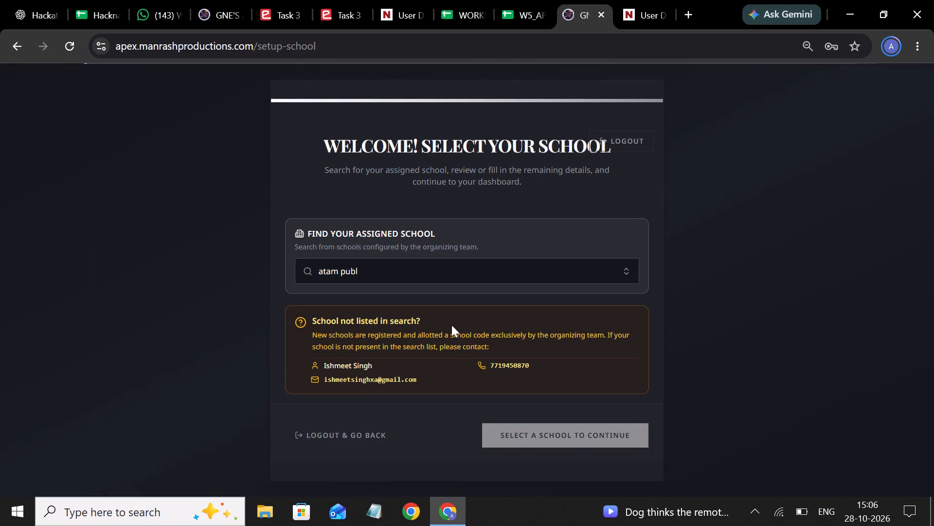
{"action": "scroll", "coordinate": [433, 269], "scroll_direction": "down", "scroll_amount": 2}
{"action": "left_click", "coordinate": [391, 272]}
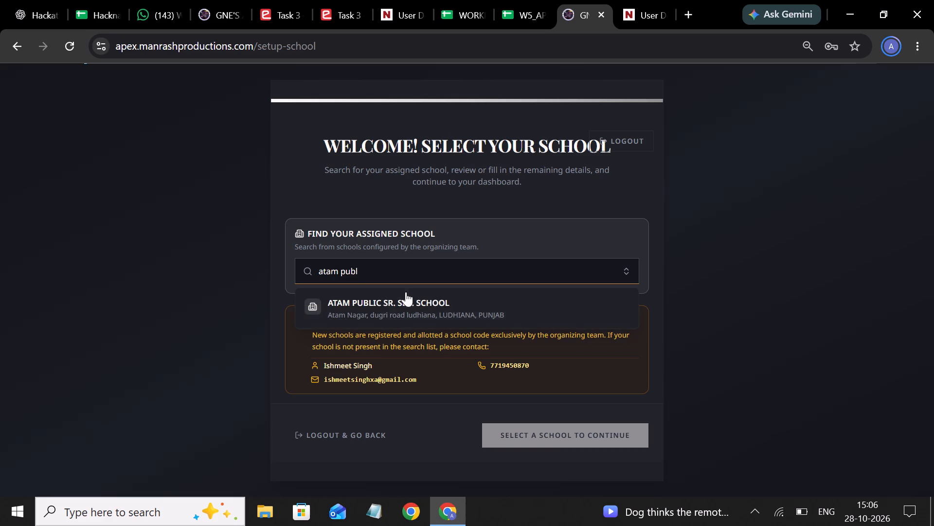
{"action": "left_click", "coordinate": [412, 302]}
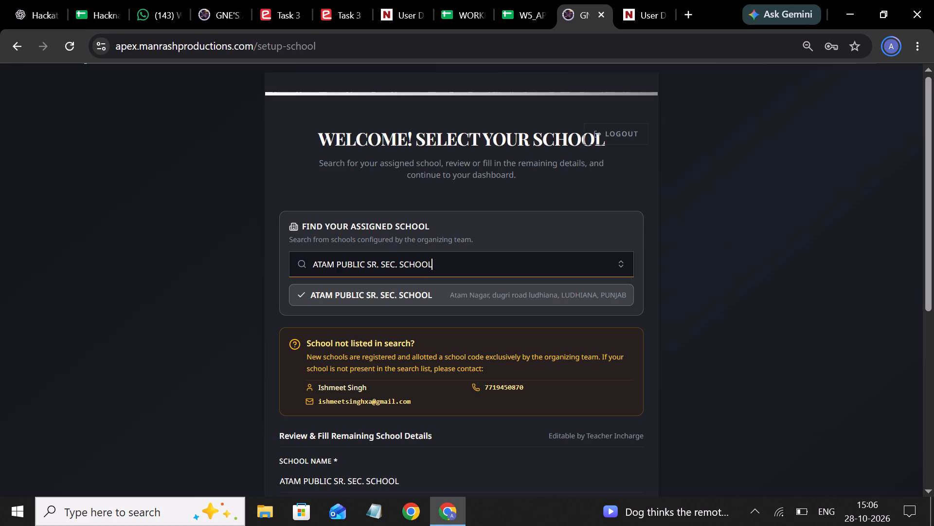
Review the pre-filled details of Atam Public Sr. Sec. School, save them and continue to the dashboard.
{"action": "scroll", "coordinate": [503, 293], "scroll_direction": "down", "scroll_amount": 1}
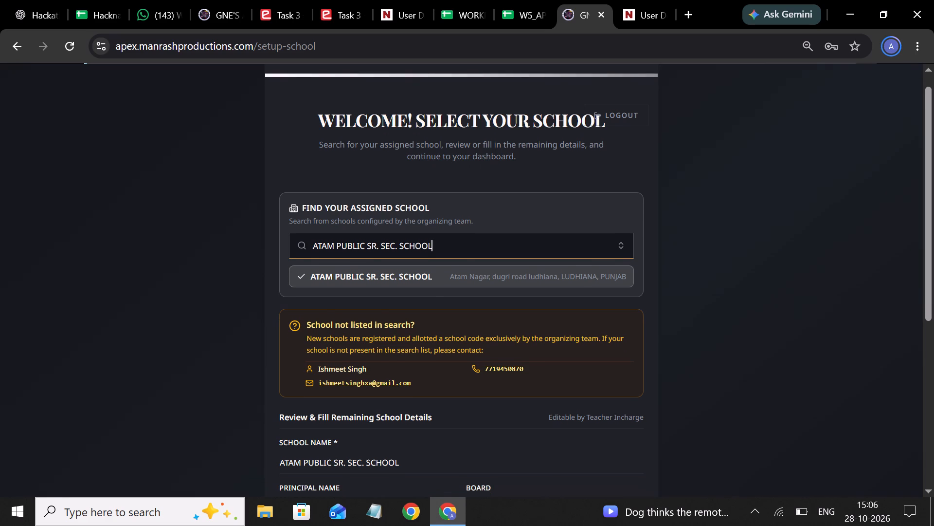
{"action": "scroll", "coordinate": [503, 293], "scroll_direction": "down", "scroll_amount": 1}
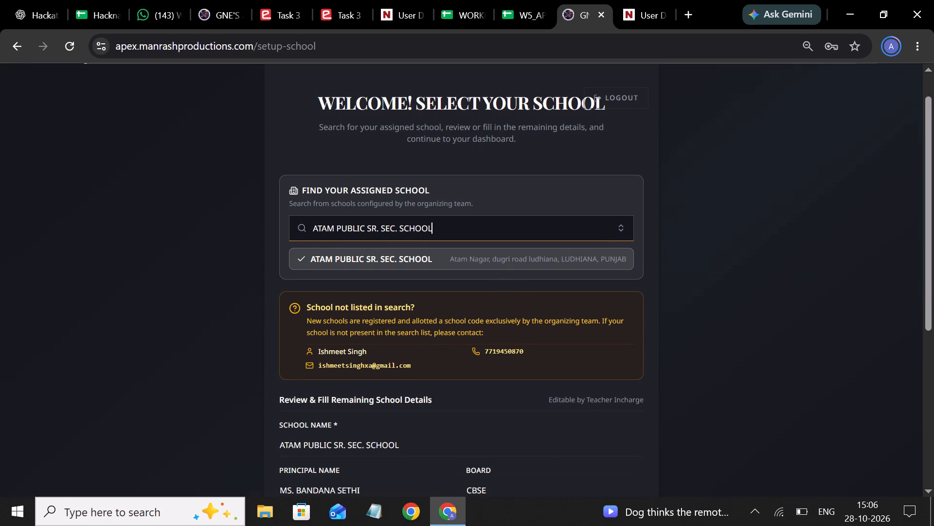
{"action": "left_click", "coordinate": [523, 262]}
{"action": "scroll", "coordinate": [523, 262], "scroll_direction": "down", "scroll_amount": 2}
{"action": "scroll", "coordinate": [464, 339], "scroll_direction": "down", "scroll_amount": 1}
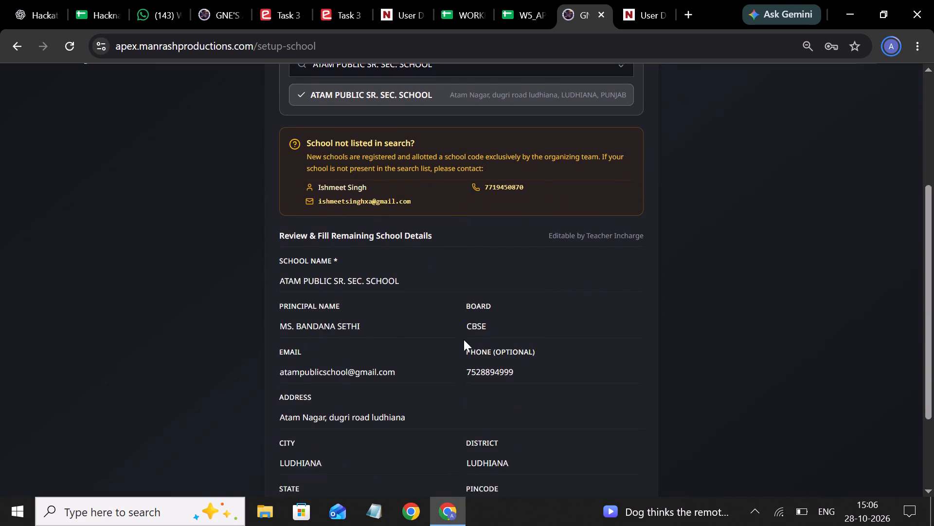
{"action": "scroll", "coordinate": [464, 339], "scroll_direction": "down", "scroll_amount": 1}
{"action": "scroll", "coordinate": [513, 374], "scroll_direction": "down", "scroll_amount": 1}
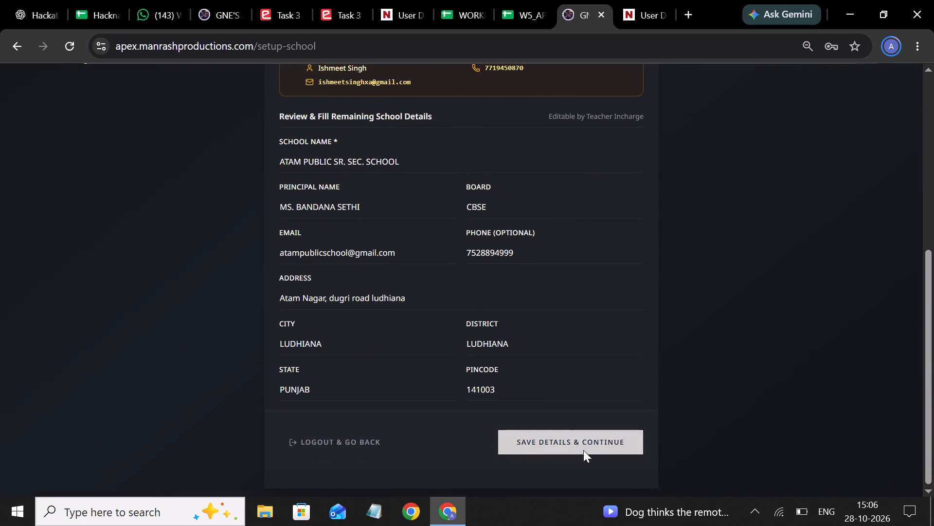
{"action": "left_click", "coordinate": [582, 449]}
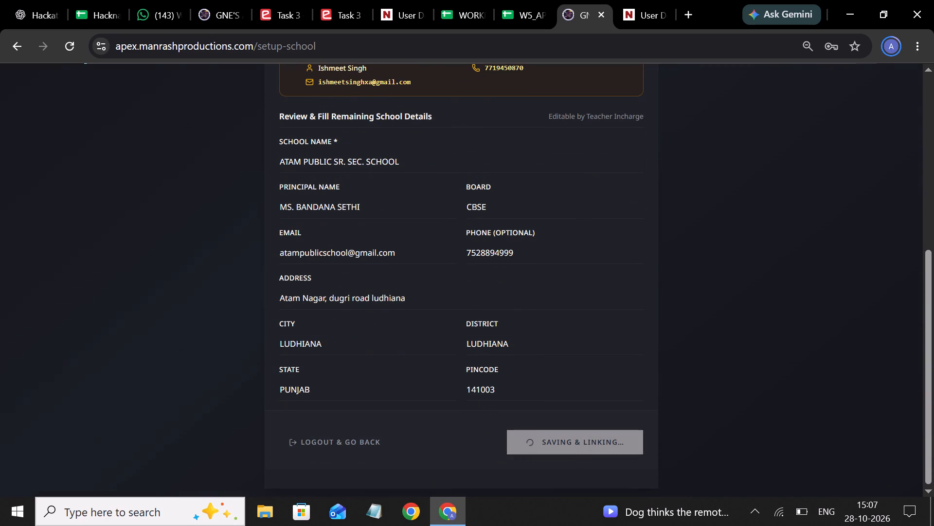
{"action": "scroll", "coordinate": [574, 341], "scroll_direction": "down", "scroll_amount": 1}
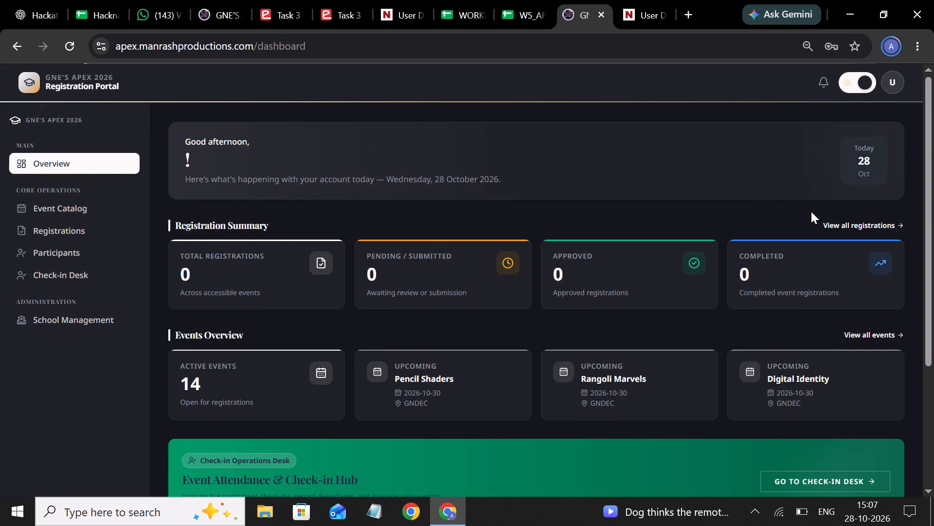
Start a new event registration for the school.
{"action": "left_click", "coordinate": [62, 226]}
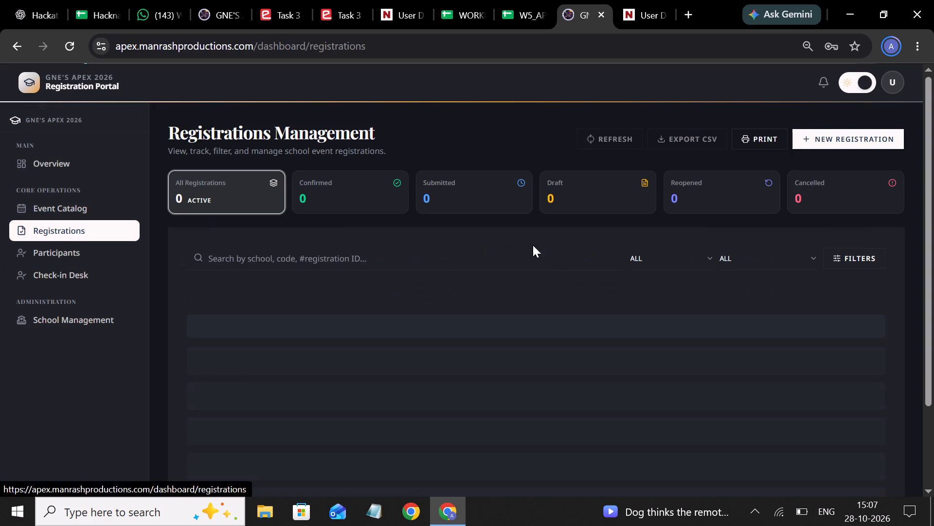
{"action": "left_click", "coordinate": [886, 131]}
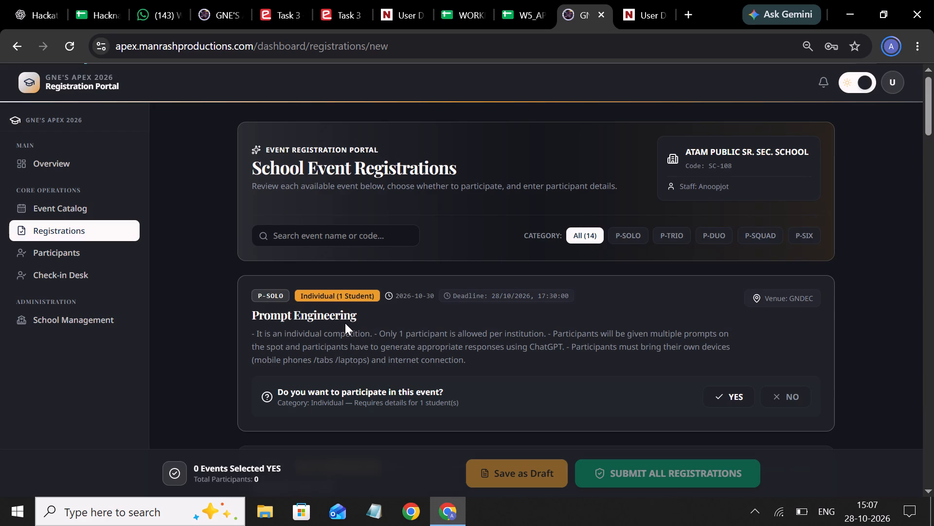
Answer Yes to participating in the Prompt Engineering event.
{"action": "scroll", "coordinate": [345, 323], "scroll_direction": "down", "scroll_amount": 1}
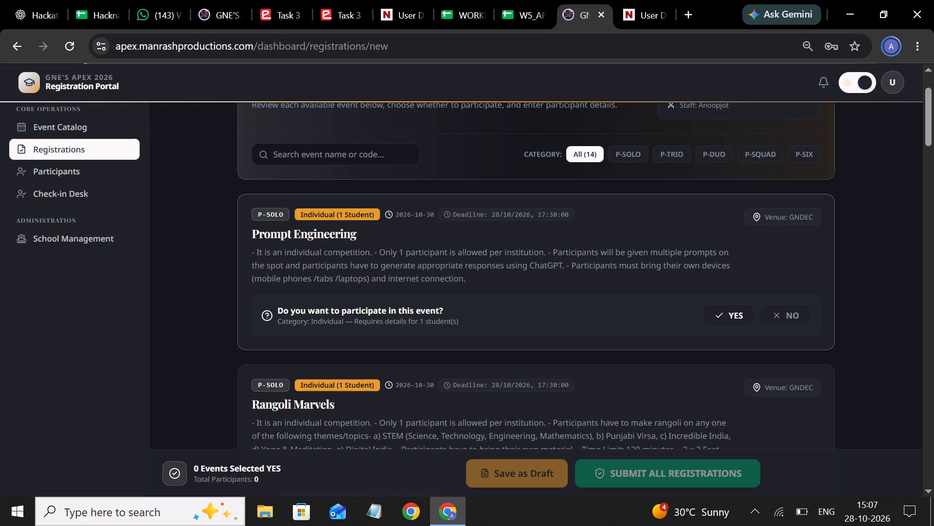
{"action": "left_click", "coordinate": [727, 319]}
Enter the student's full name for Participant #1 of the Prompt Engineering event.
{"action": "scroll", "coordinate": [491, 319], "scroll_direction": "down", "scroll_amount": 2}
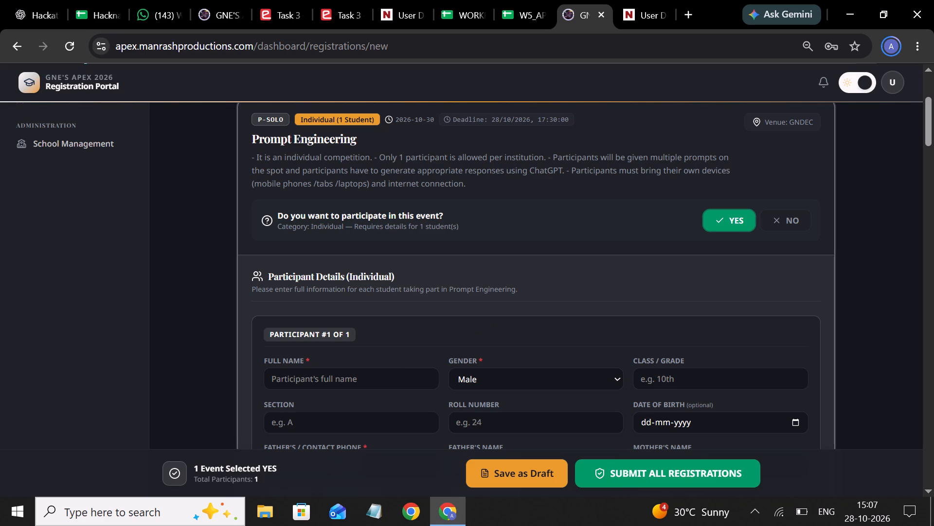
{"action": "left_click", "coordinate": [367, 374]}
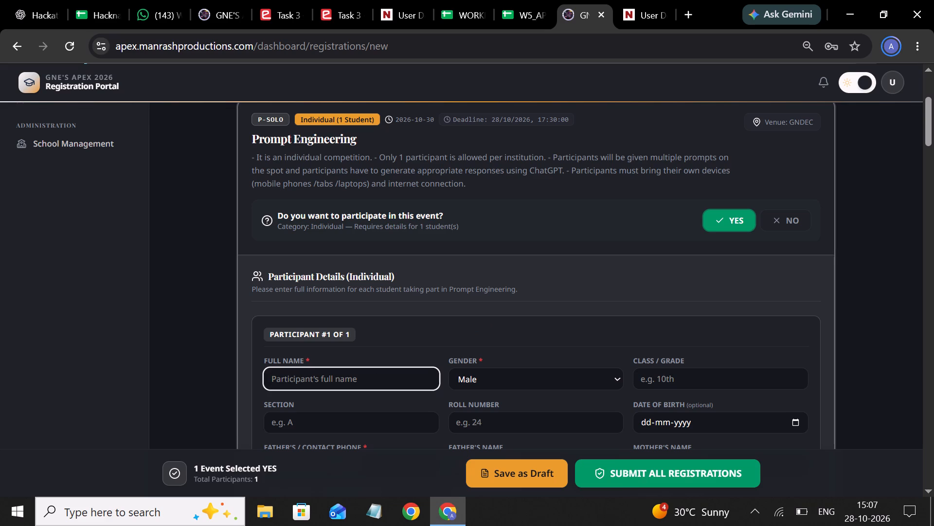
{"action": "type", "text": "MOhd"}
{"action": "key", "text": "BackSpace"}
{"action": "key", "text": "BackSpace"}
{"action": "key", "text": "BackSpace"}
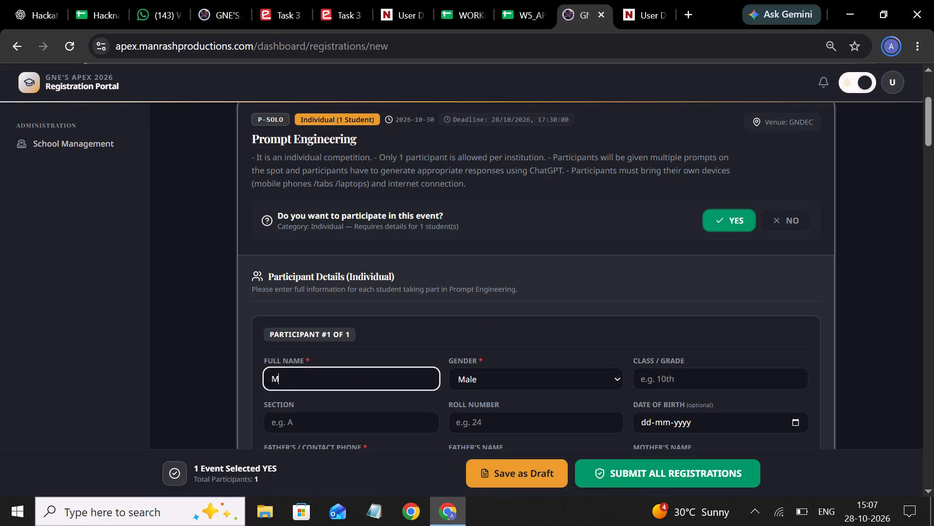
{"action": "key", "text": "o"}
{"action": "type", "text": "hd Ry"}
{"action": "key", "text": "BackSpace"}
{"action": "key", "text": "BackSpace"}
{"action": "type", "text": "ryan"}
Set the Prompt Engineering participant's class/grade to "Xii commerce".
{"action": "scroll", "coordinate": [534, 392], "scroll_direction": "down", "scroll_amount": 2}
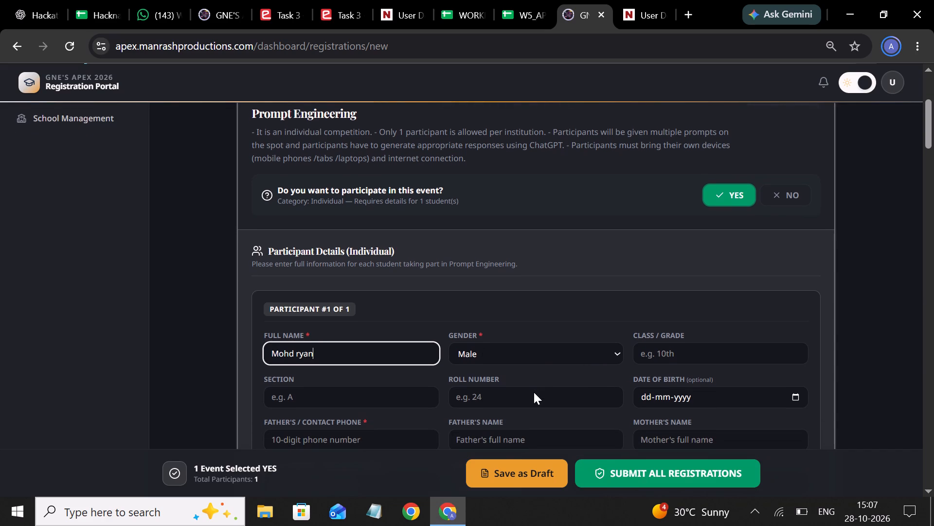
{"action": "scroll", "coordinate": [534, 392], "scroll_direction": "down", "scroll_amount": 2}
{"action": "left_click", "coordinate": [674, 350]}
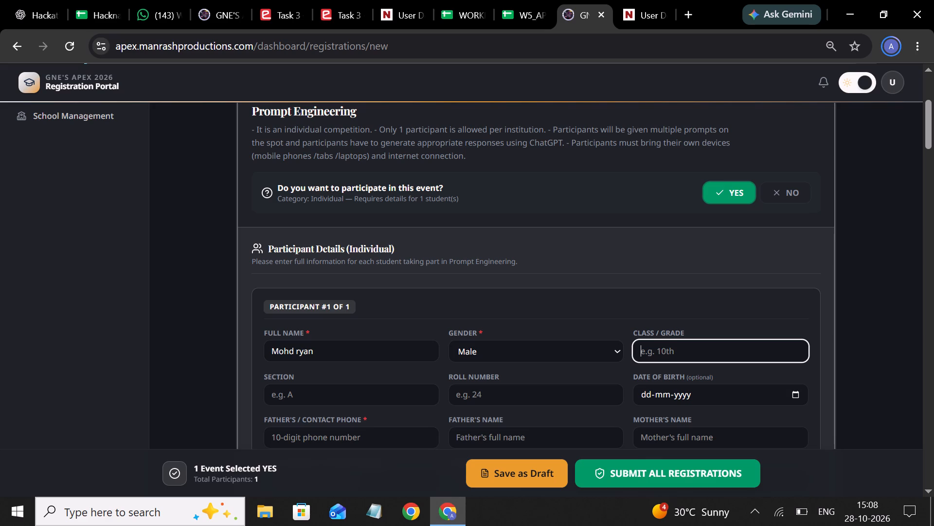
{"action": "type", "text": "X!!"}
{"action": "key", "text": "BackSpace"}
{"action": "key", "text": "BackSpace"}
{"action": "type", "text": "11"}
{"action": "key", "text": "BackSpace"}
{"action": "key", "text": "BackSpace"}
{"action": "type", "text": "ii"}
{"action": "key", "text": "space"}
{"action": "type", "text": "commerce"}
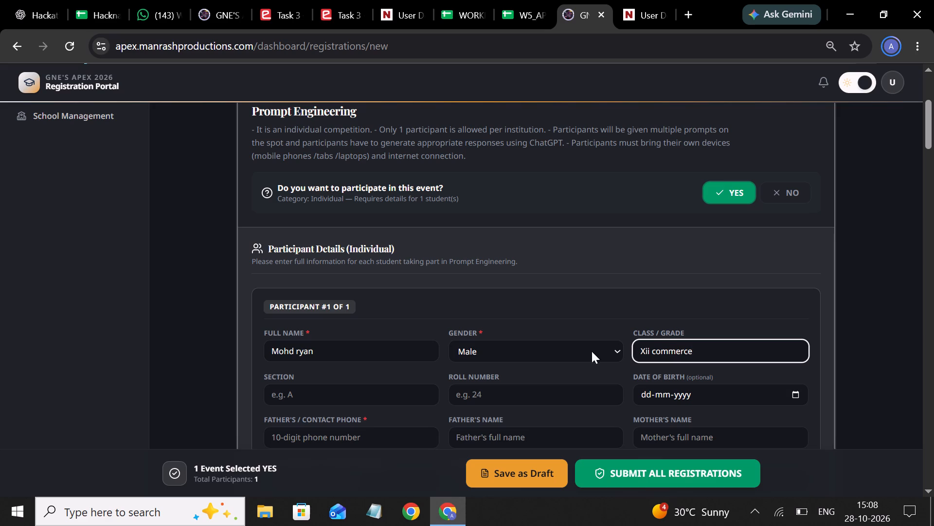
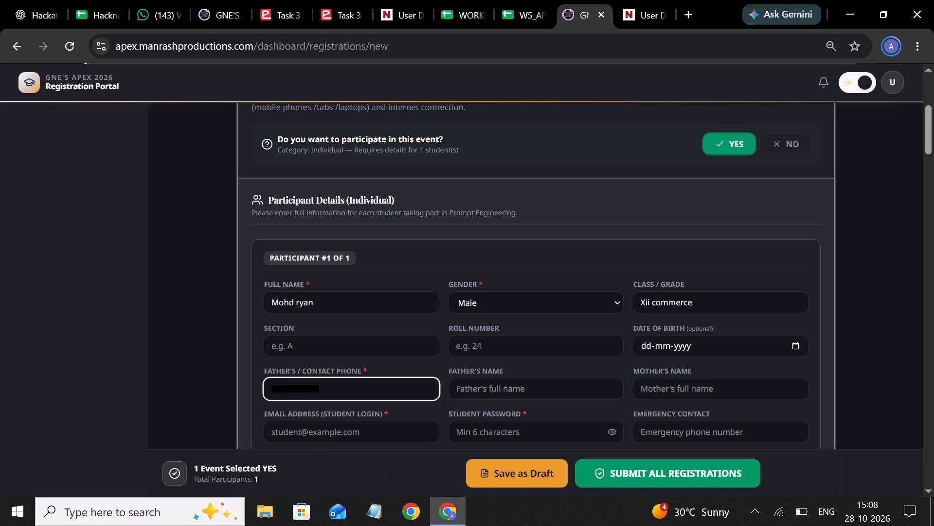
Enter the father's full name for Participant #1 of the Prompt Engineering event.
{"action": "left_click", "coordinate": [509, 391]}
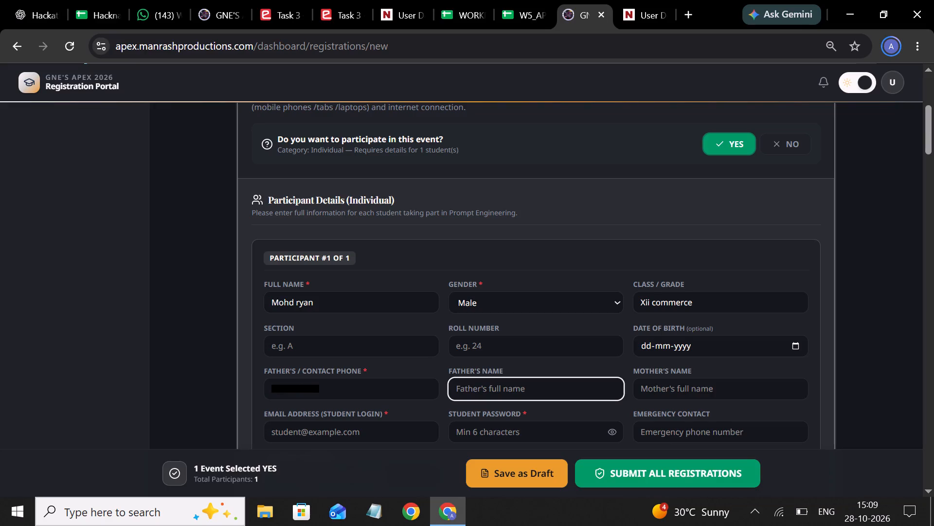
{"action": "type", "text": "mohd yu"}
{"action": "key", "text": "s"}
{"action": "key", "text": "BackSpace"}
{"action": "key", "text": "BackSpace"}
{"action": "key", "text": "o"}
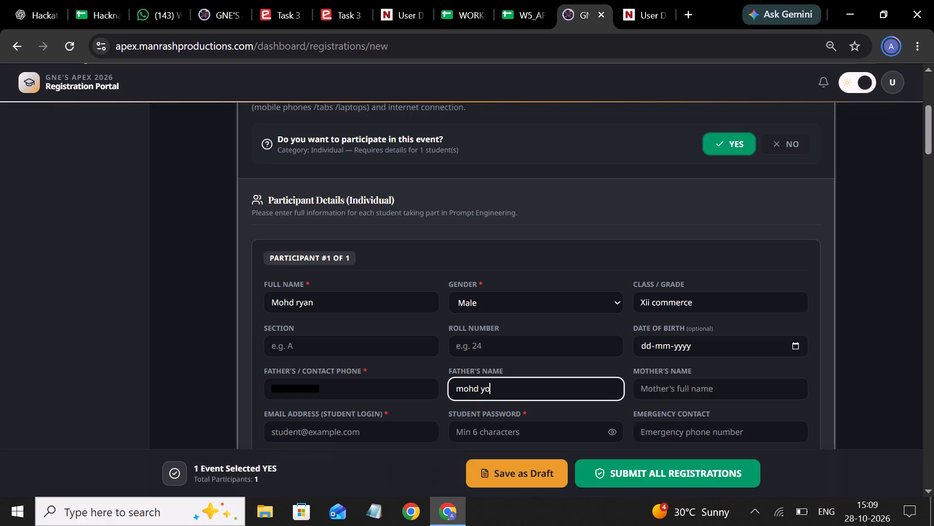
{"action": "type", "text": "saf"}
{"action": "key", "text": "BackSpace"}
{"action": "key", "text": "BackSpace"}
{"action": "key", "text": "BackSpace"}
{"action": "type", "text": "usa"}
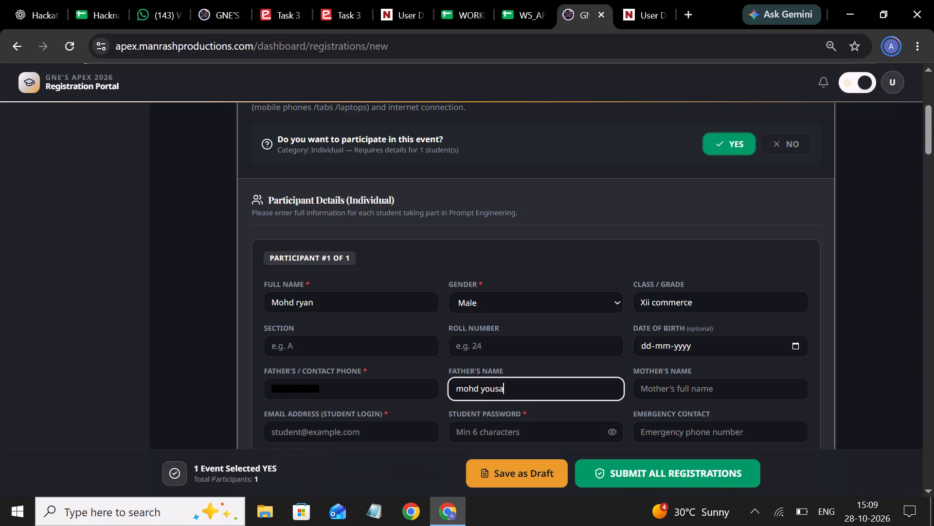
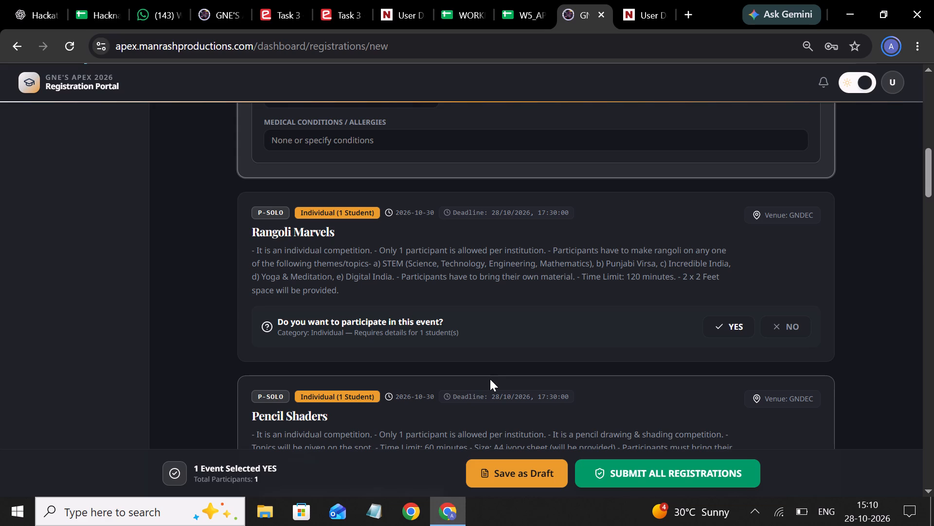
Opt in to participation in the Rangoli Marvels event.
{"action": "scroll", "coordinate": [490, 379], "scroll_direction": "down", "scroll_amount": 1}
{"action": "scroll", "coordinate": [458, 355], "scroll_direction": "up", "scroll_amount": 1}
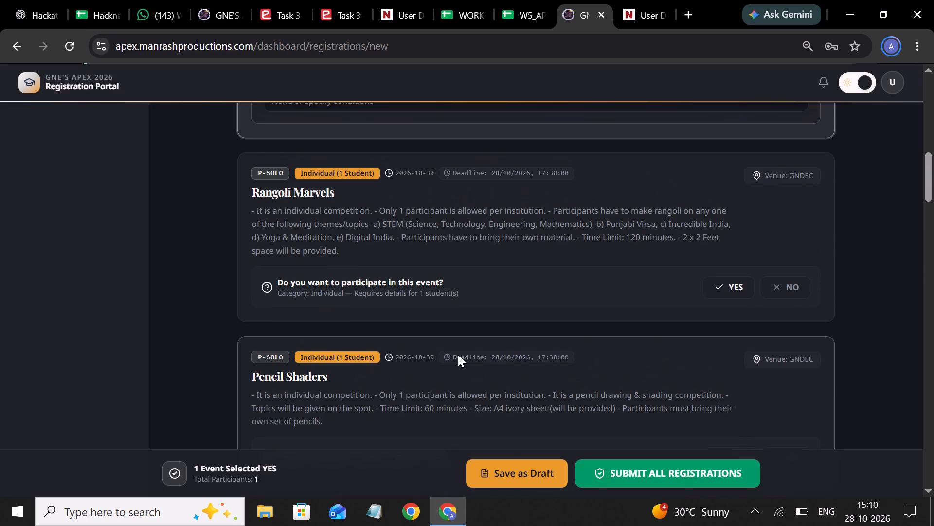
{"action": "left_click", "coordinate": [725, 293]}
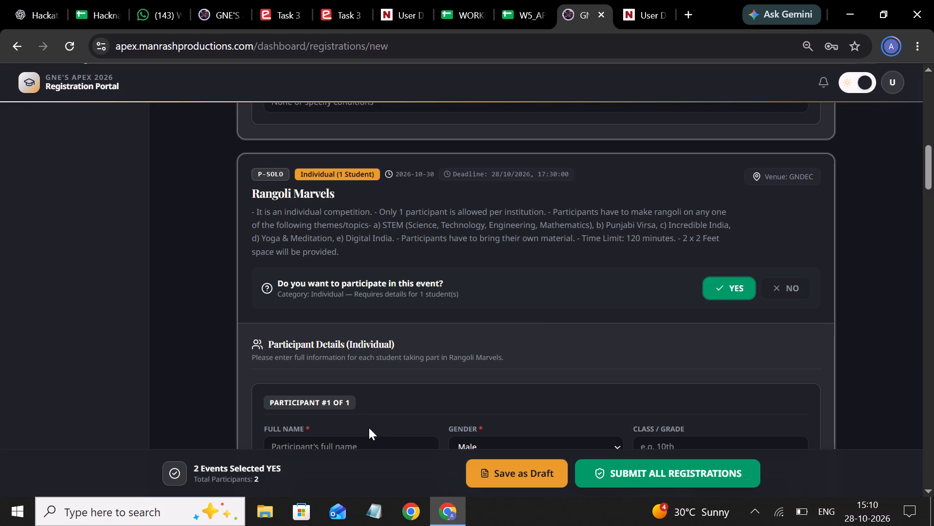
Enter the Rangoli Marvels participant's name and set the gender to Female.
{"action": "scroll", "coordinate": [370, 423], "scroll_direction": "down", "scroll_amount": 1}
{"action": "left_click", "coordinate": [361, 409]}
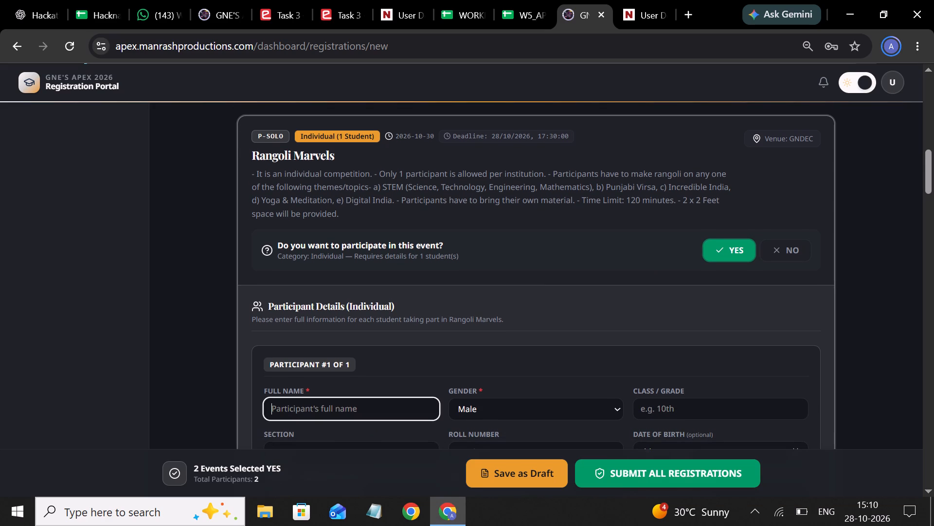
{"action": "type", "text": "ty"}
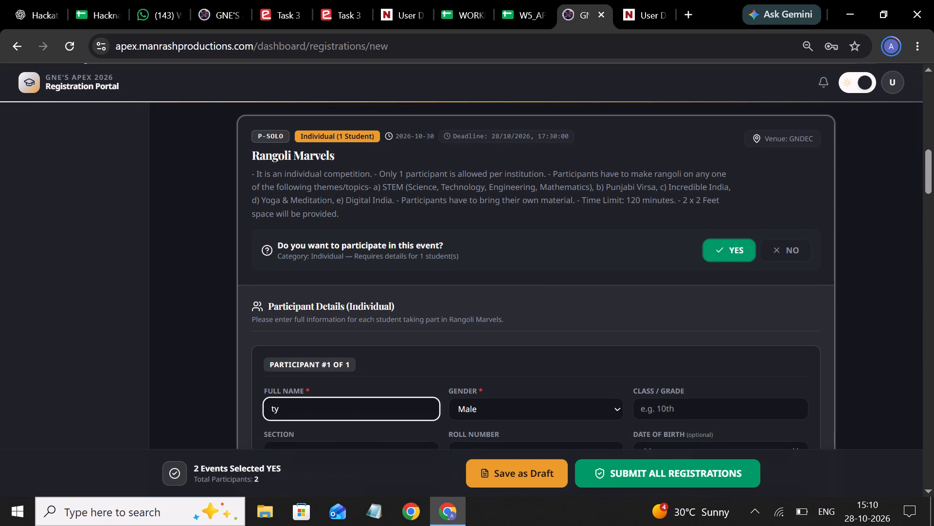
{"action": "key", "text": "BackSpace"}
{"action": "type", "text": "iya"}
{"action": "left_click", "coordinate": [484, 411]}
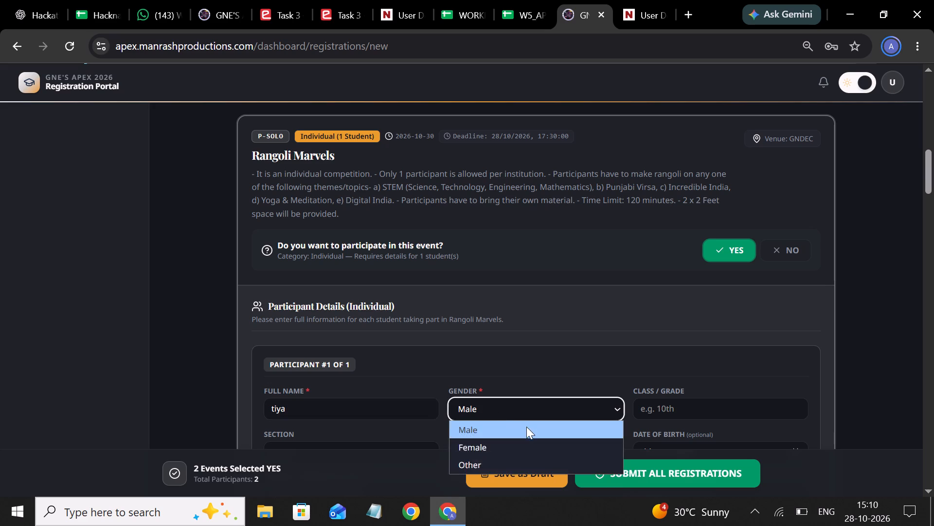
{"action": "left_click", "coordinate": [520, 451]}
Enter "Xi arts" as the class of the Rangoli Marvels participant.
{"action": "scroll", "coordinate": [530, 400], "scroll_direction": "down", "scroll_amount": 2}
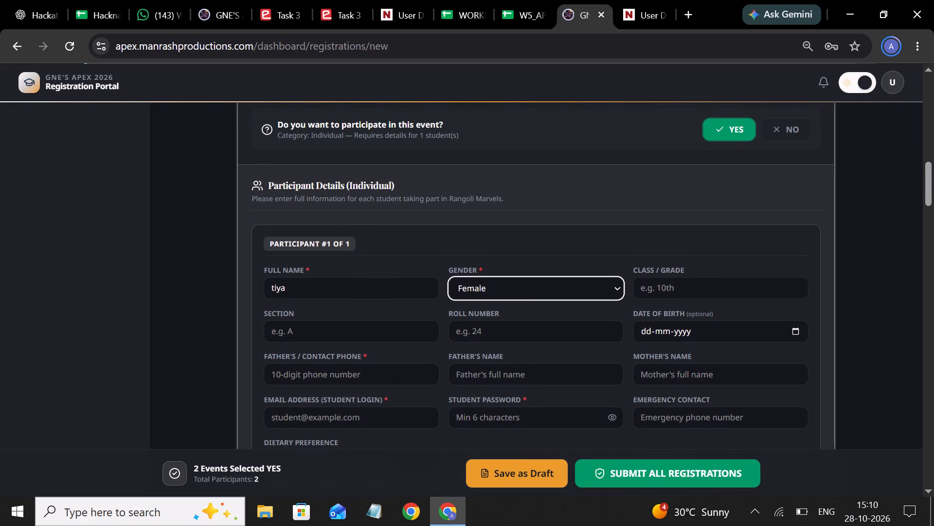
{"action": "left_click", "coordinate": [673, 289]}
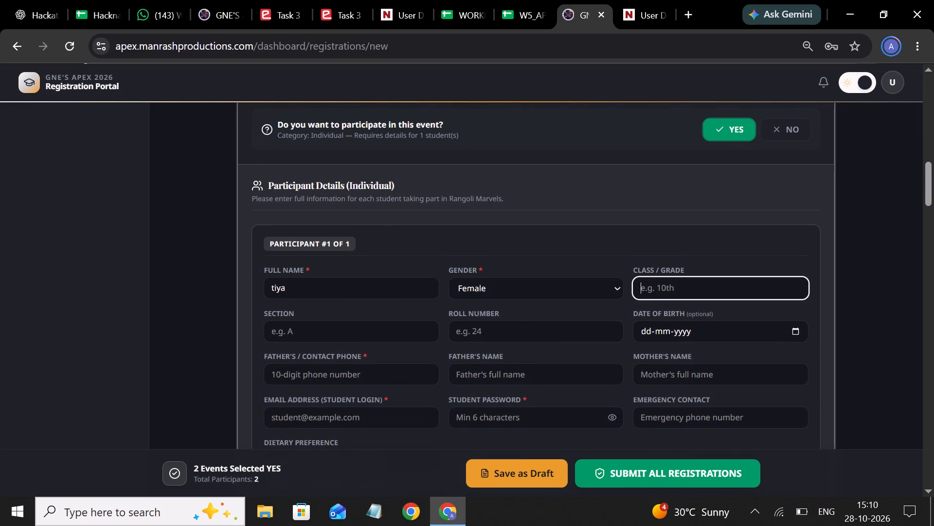
{"action": "key", "text": "shift+x"}
{"action": "type", "text": "i arts"}
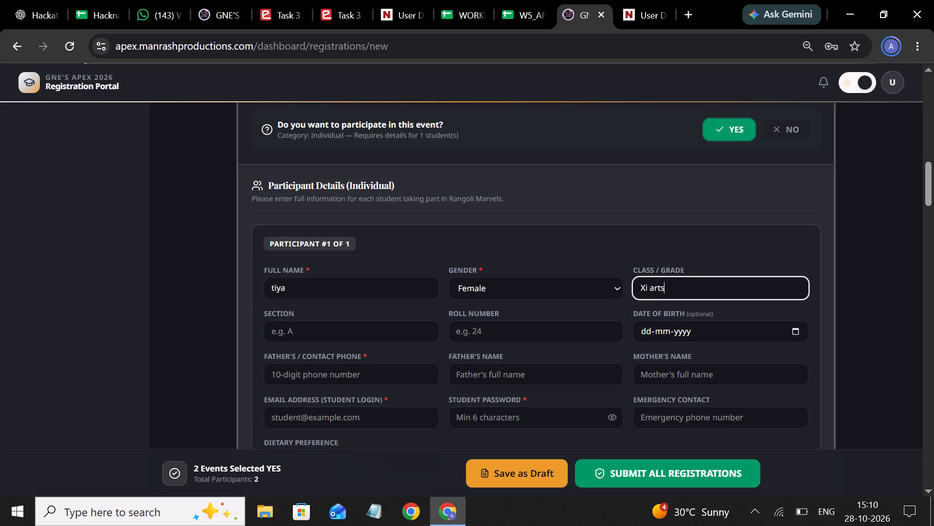
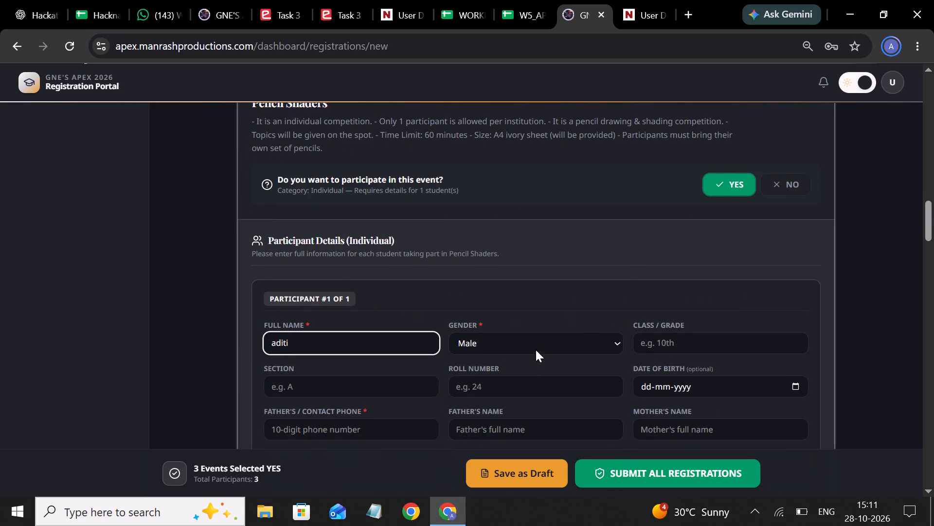
Set the Pencil Shaders participant's gender to Female and the class to Xii commerce.
{"action": "left_click", "coordinate": [536, 350]}
{"action": "left_click", "coordinate": [539, 379]}
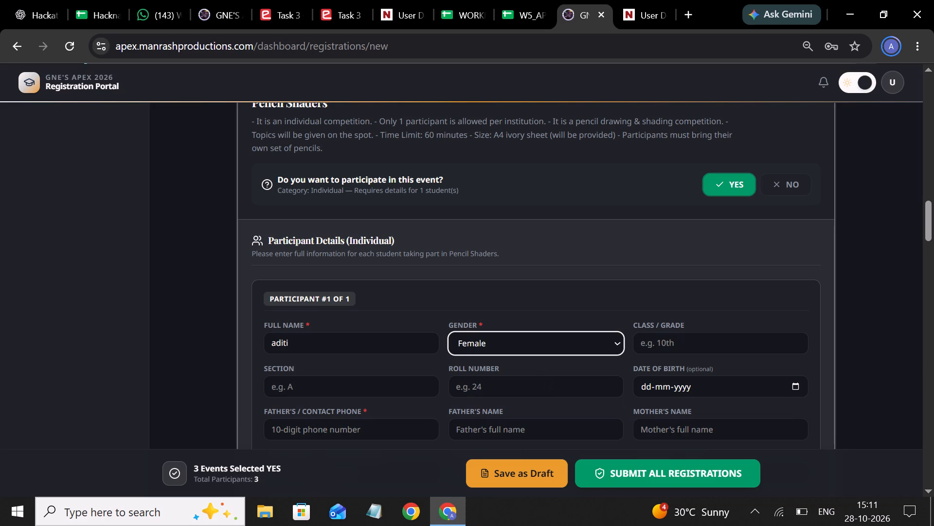
{"action": "left_click", "coordinate": [671, 337]}
{"action": "type", "text": "Xii commerce"}
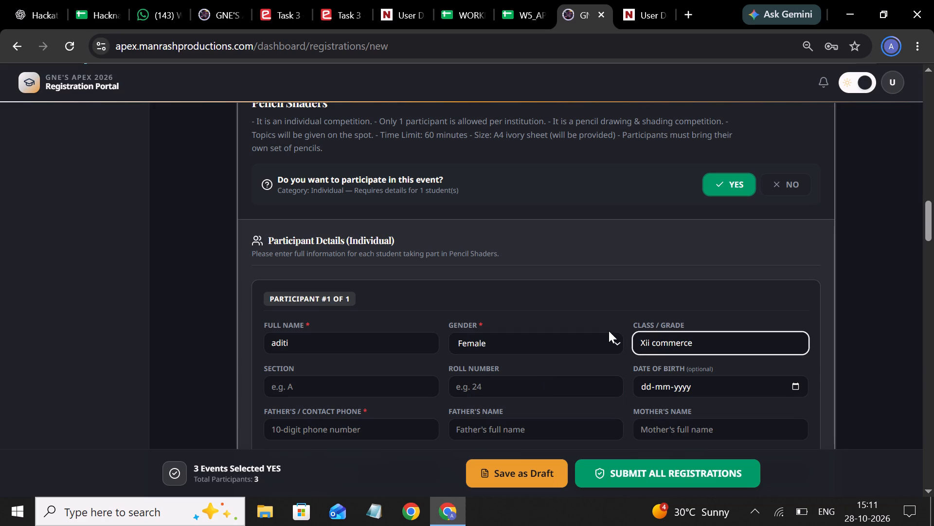
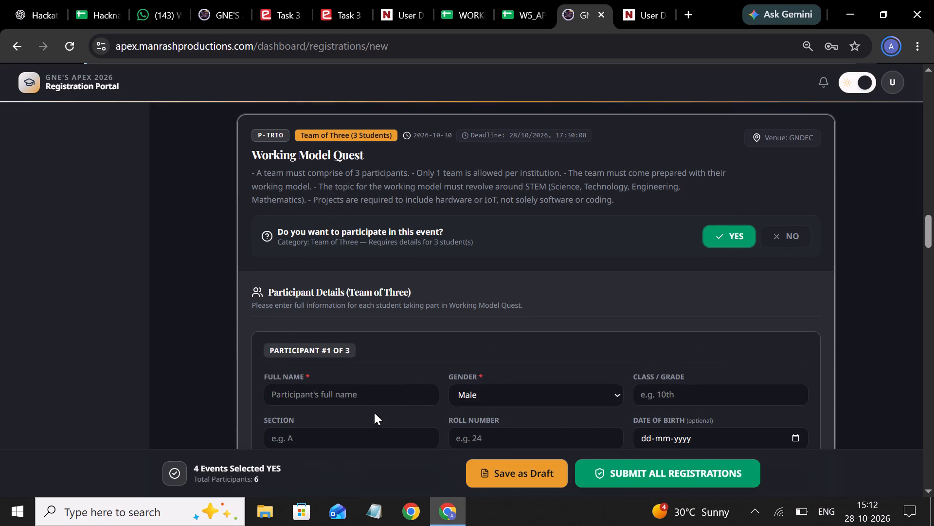
Fill in Working Model Quest participant 1's full name, set the gender to Female and enter the class as xi.
{"action": "scroll", "coordinate": [374, 413], "scroll_direction": "down", "scroll_amount": 1}
{"action": "left_click", "coordinate": [355, 390]}
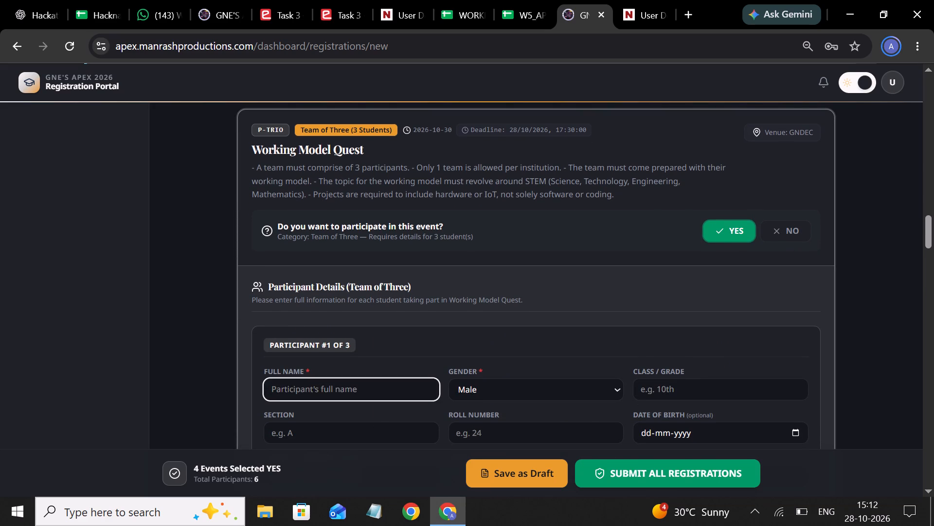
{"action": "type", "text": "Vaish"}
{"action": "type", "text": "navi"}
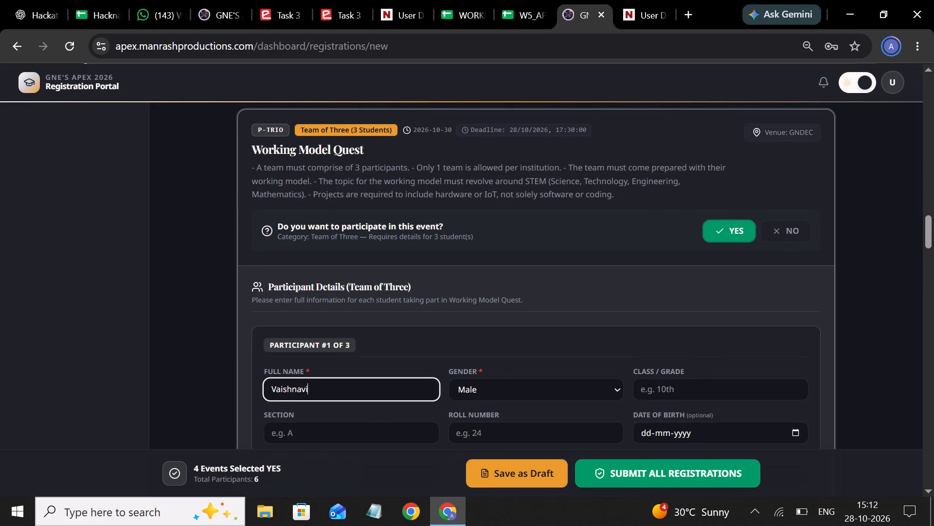
{"action": "left_click", "coordinate": [591, 378]}
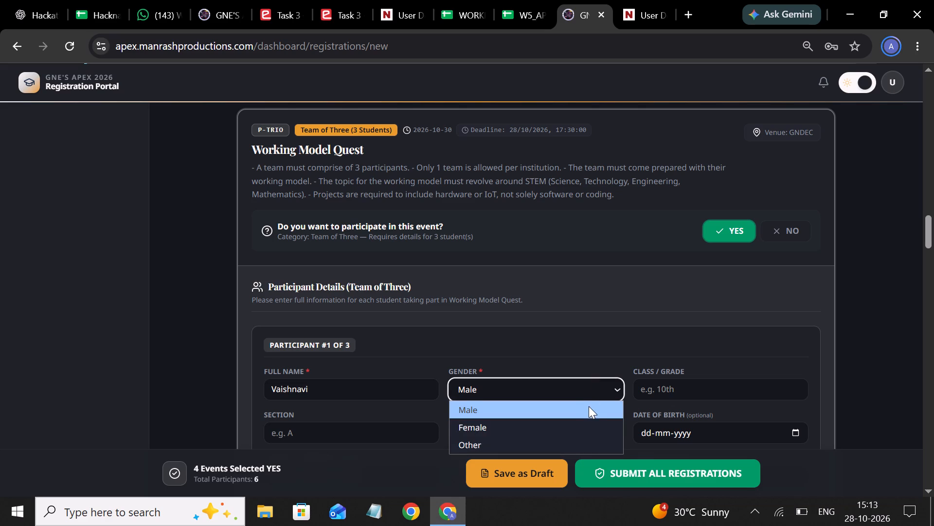
{"action": "left_click_drag", "start_coordinate": [591, 421], "coordinate": [599, 422]}
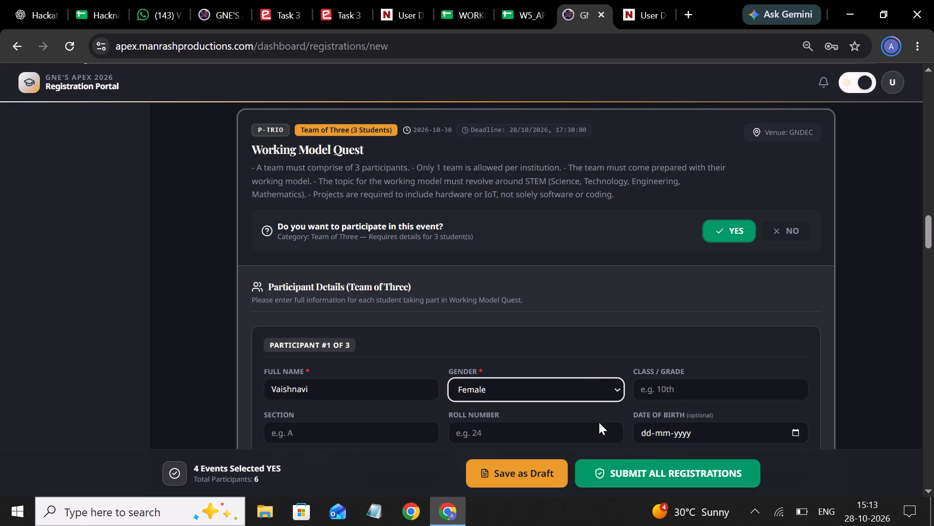
{"action": "left_click", "coordinate": [599, 422]}
{"action": "left_click", "coordinate": [682, 390]}
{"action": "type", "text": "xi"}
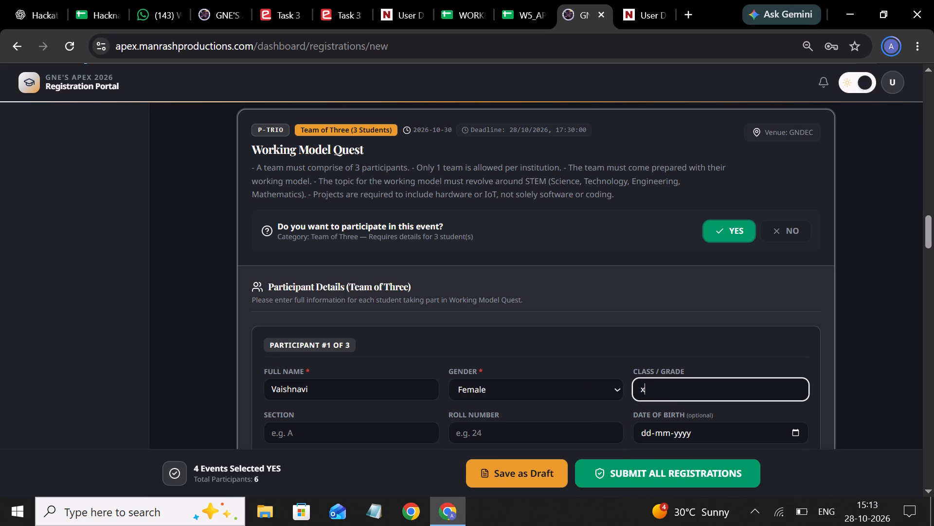
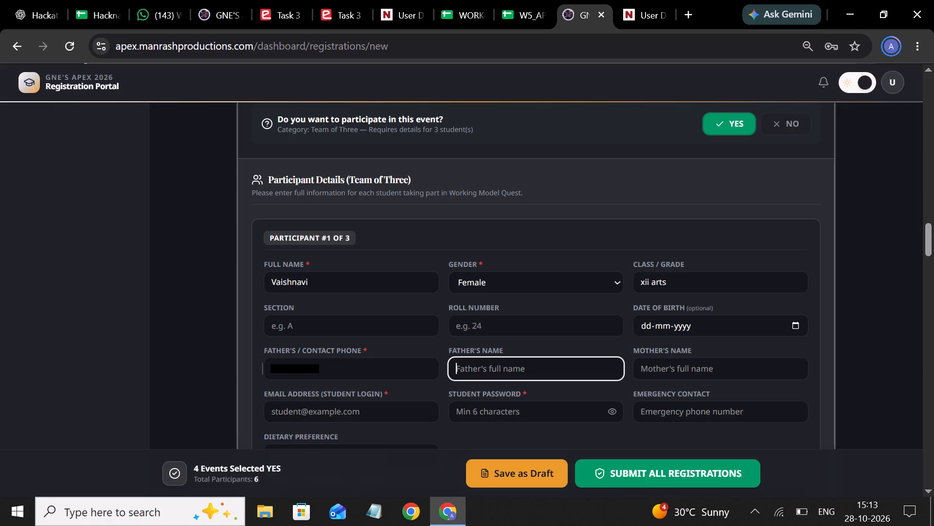
Enter the father's full name for participant 1 of the Working Model Quest team.
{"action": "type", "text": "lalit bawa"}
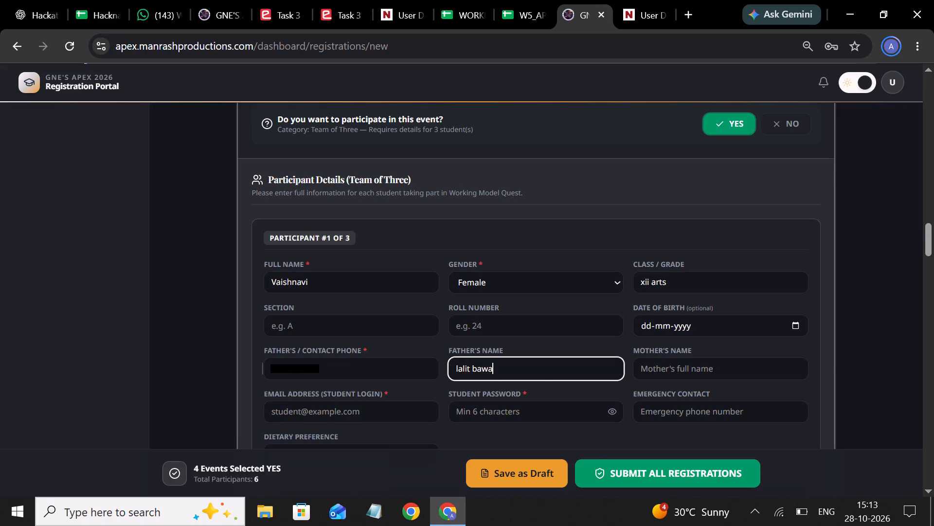
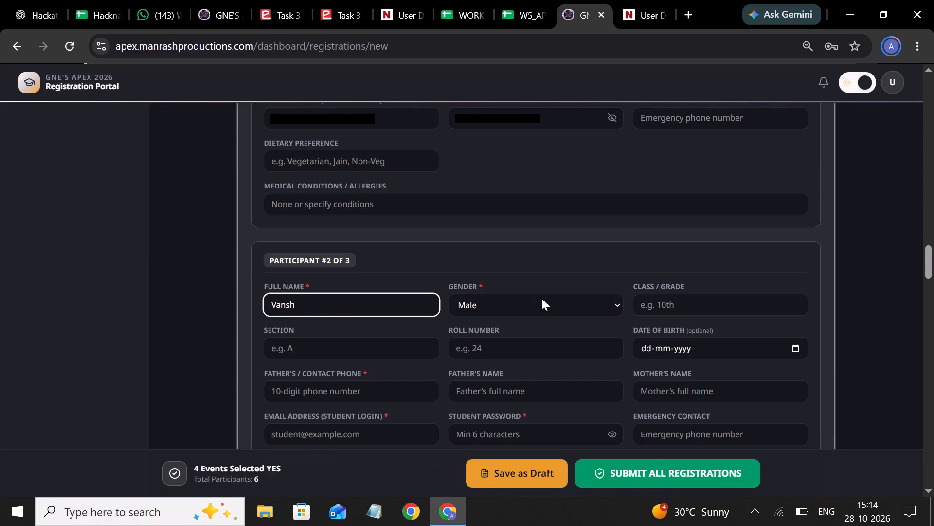
Enter "xii ar" as the class/grade for participant 2 of the Working Model Quest team.
{"action": "left_click", "coordinate": [656, 309]}
{"action": "type", "text": "xii ar"}
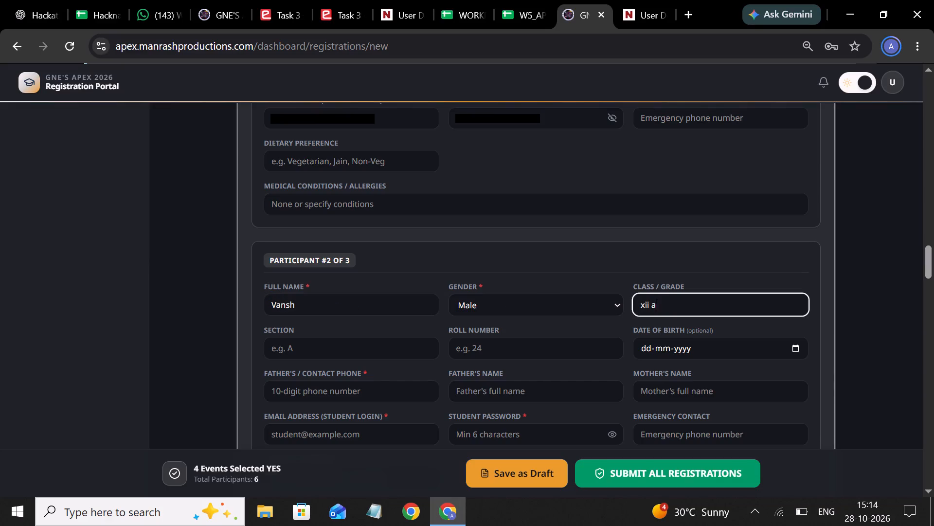
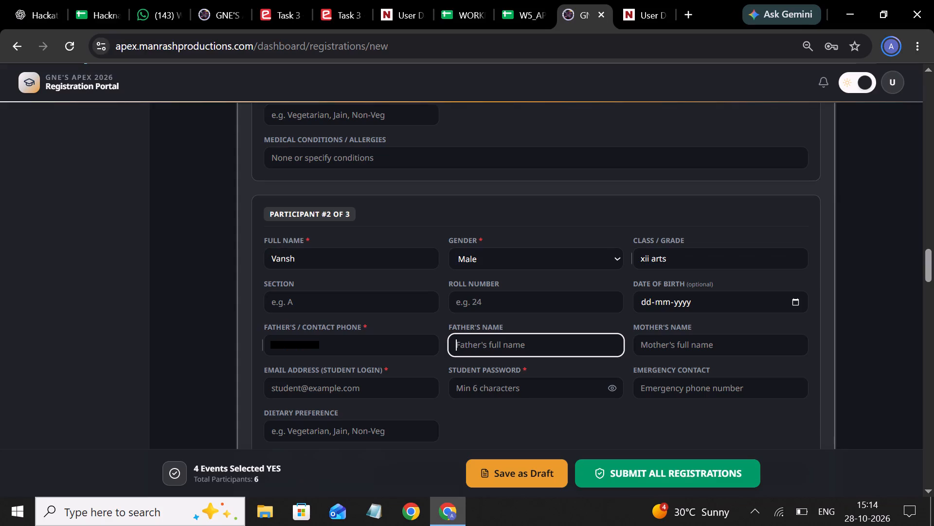
Enter the father's name in participant 2's details for the Working Model Quest team.
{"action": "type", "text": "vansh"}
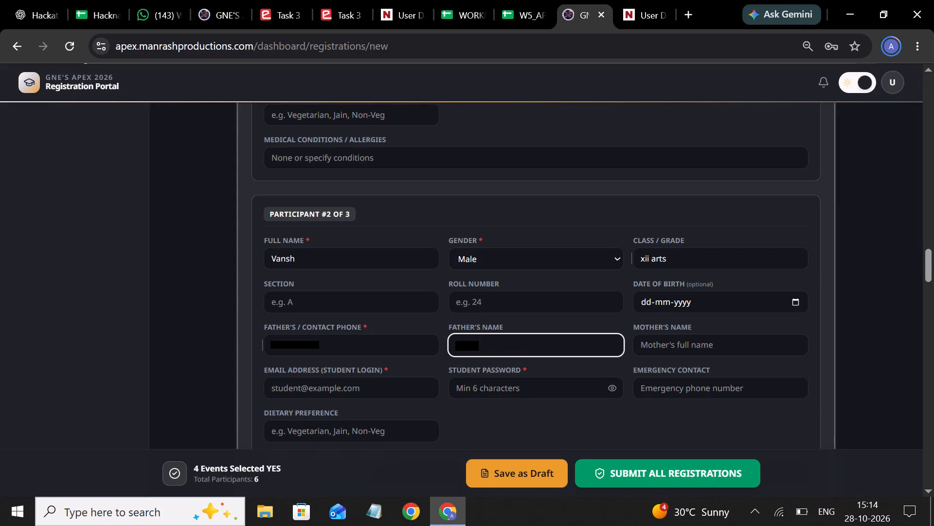
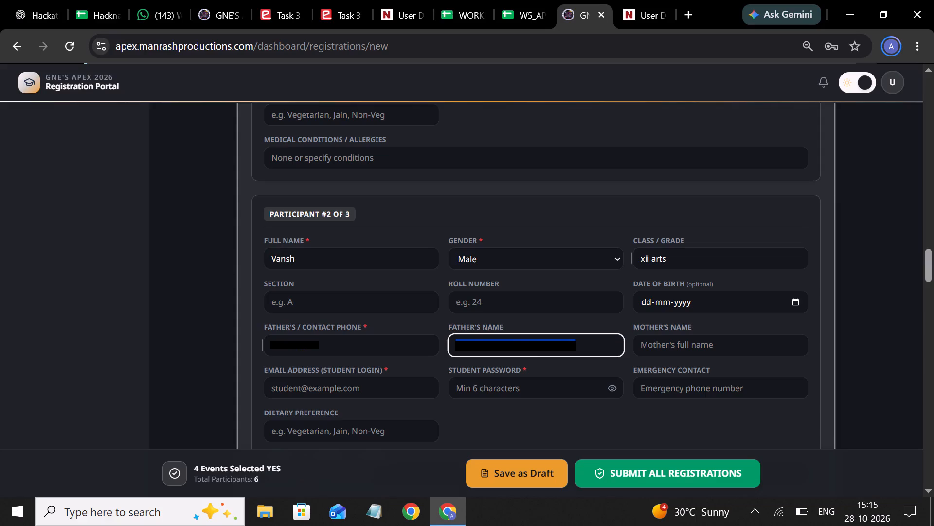
Clear the father's name for participant 2 of the Working Model Quest team and make that empty field active again.
{"action": "key", "text": "BackSpace"}
{"action": "left_click", "coordinate": [352, 384]}
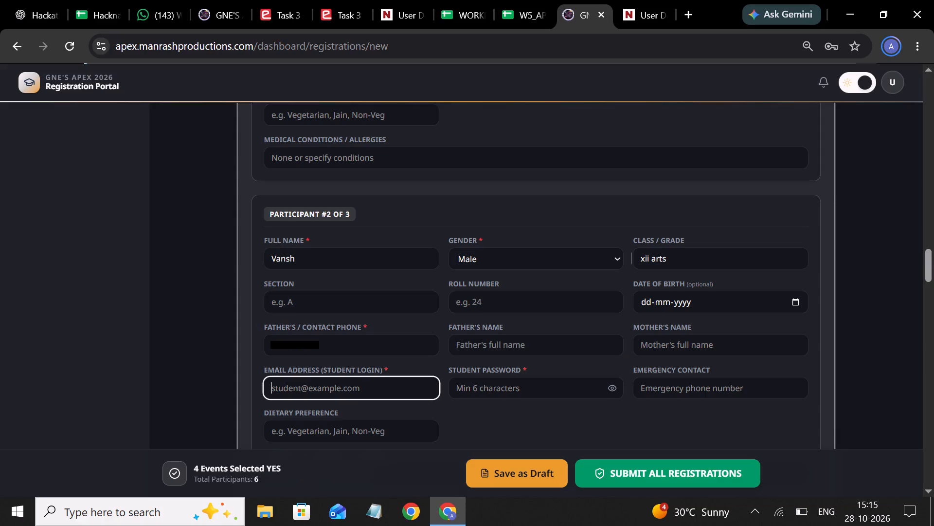
{"action": "left_click", "coordinate": [519, 346]}
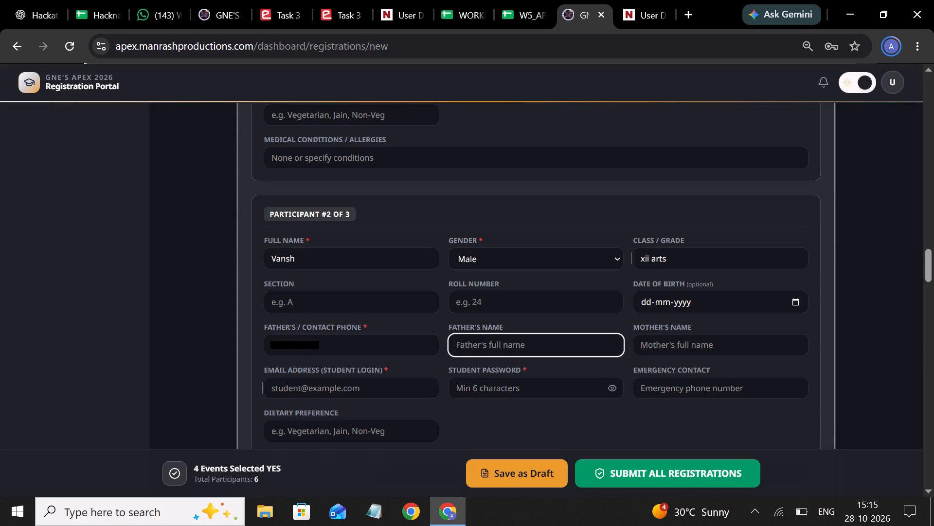
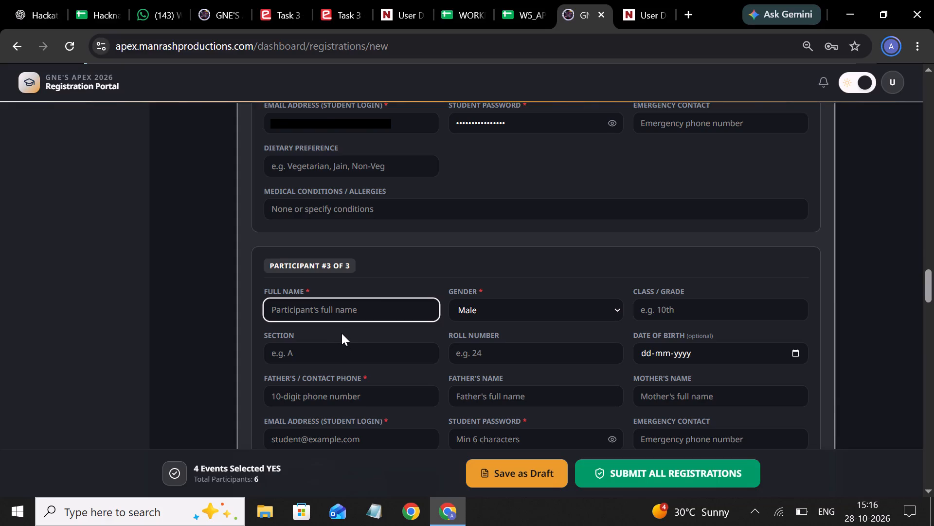
Fill in participant 3's full name, set the gender to Female and enter "xii commerce" as the class/grade.
{"action": "type", "text": "Amarjot"}
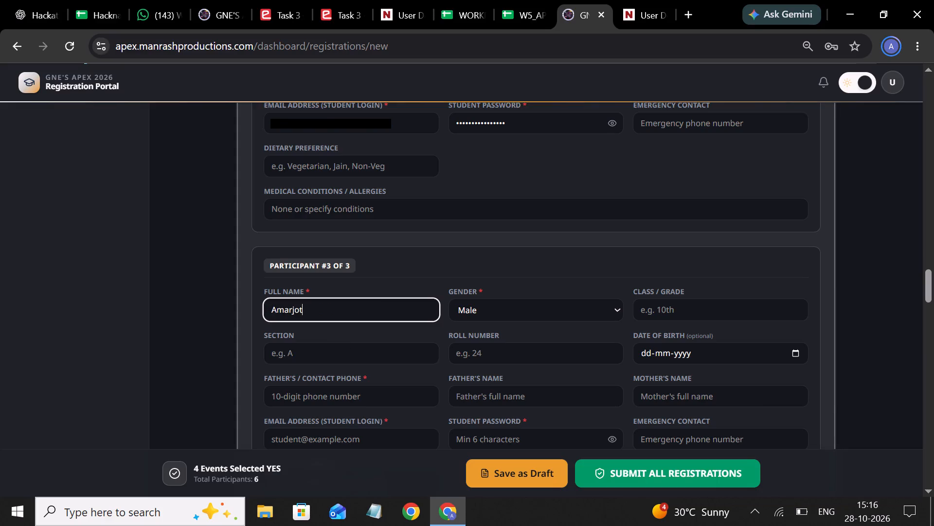
{"action": "left_click", "coordinate": [516, 315]}
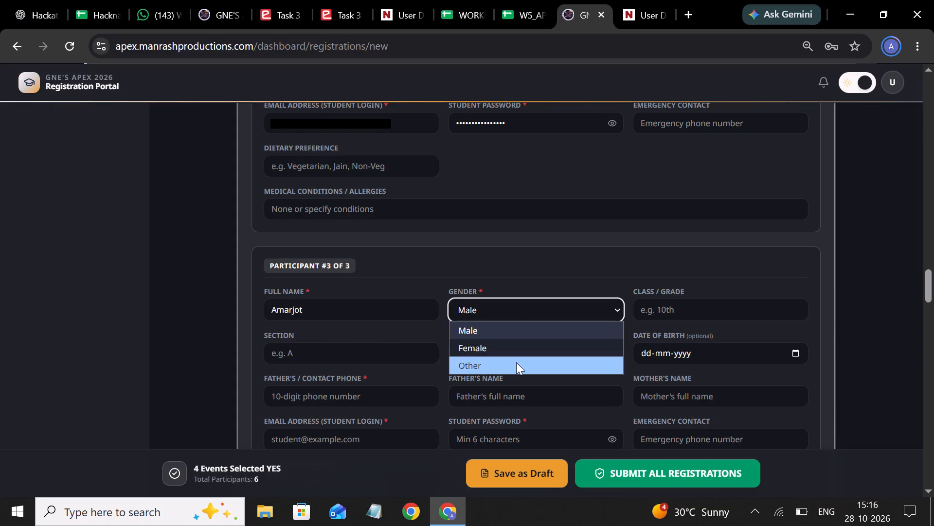
{"action": "left_click", "coordinate": [511, 351]}
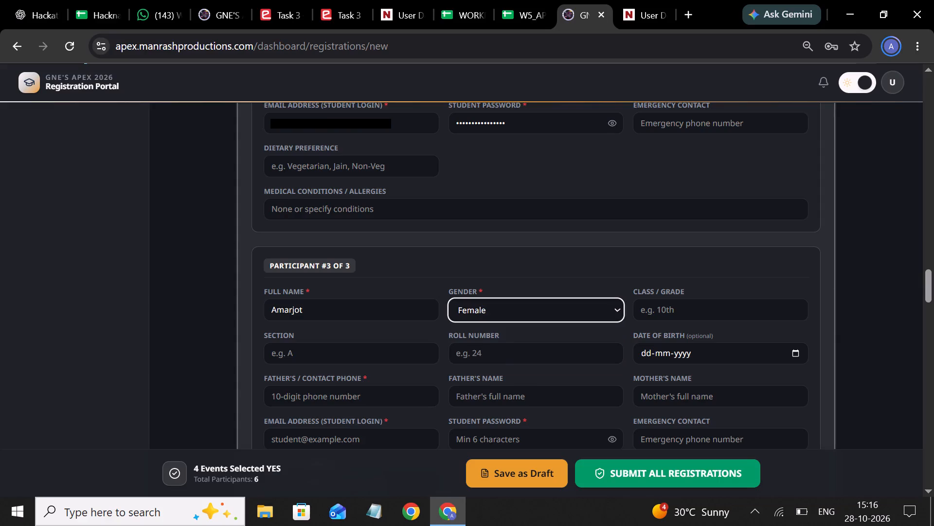
{"action": "left_click", "coordinate": [723, 310]}
{"action": "type", "text": "xii commr"}
{"action": "key", "text": "BackSpace"}
{"action": "type", "text": "erce"}
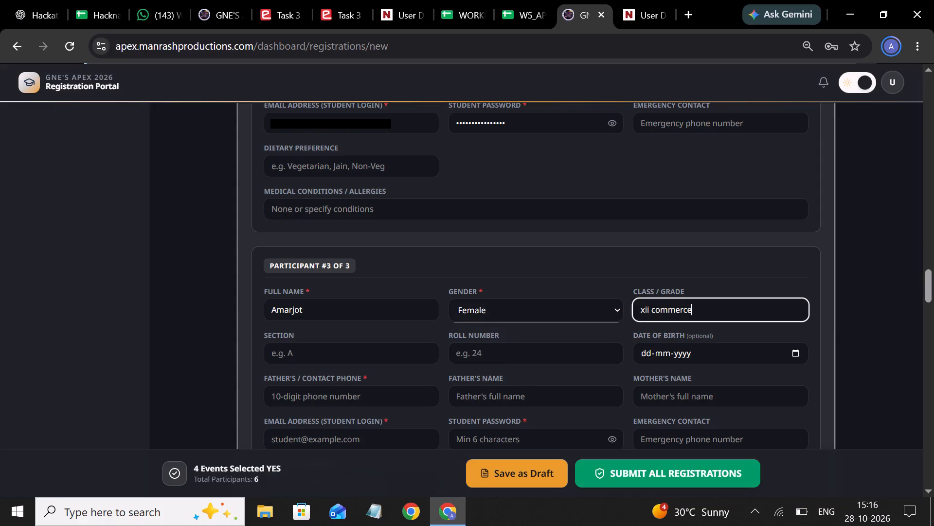
Enter the father's/contact phone number for participant 3 of the Working Model Quest team.
{"action": "left_click", "coordinate": [403, 387]}
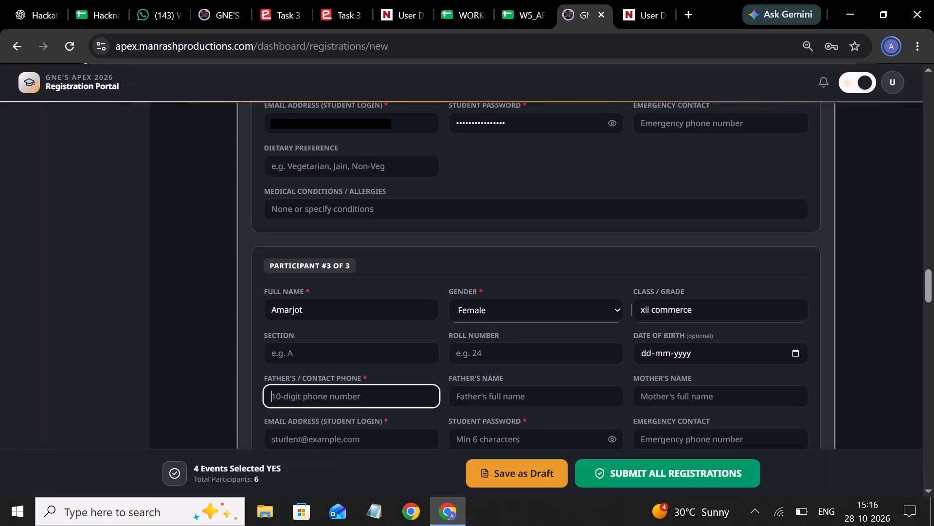
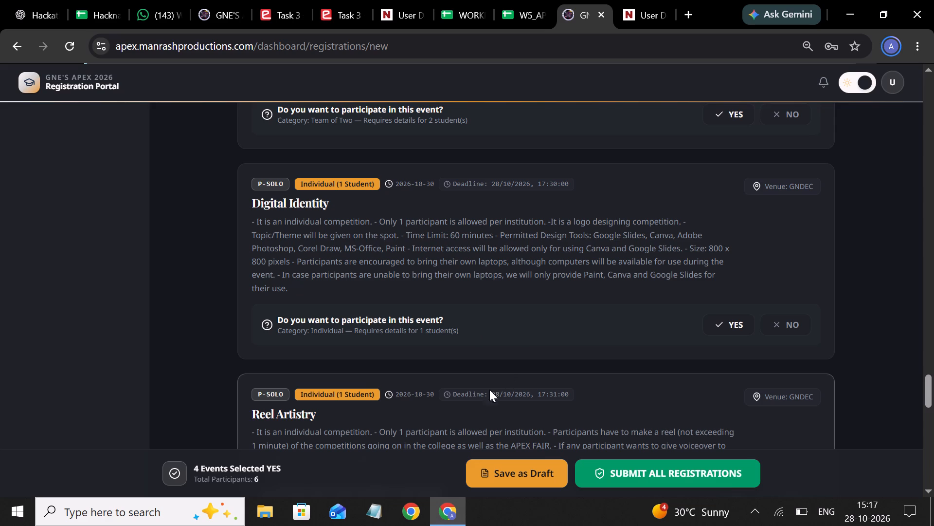
Opt in to participate in the Digital Identity event.
{"action": "left_click", "coordinate": [716, 322]}
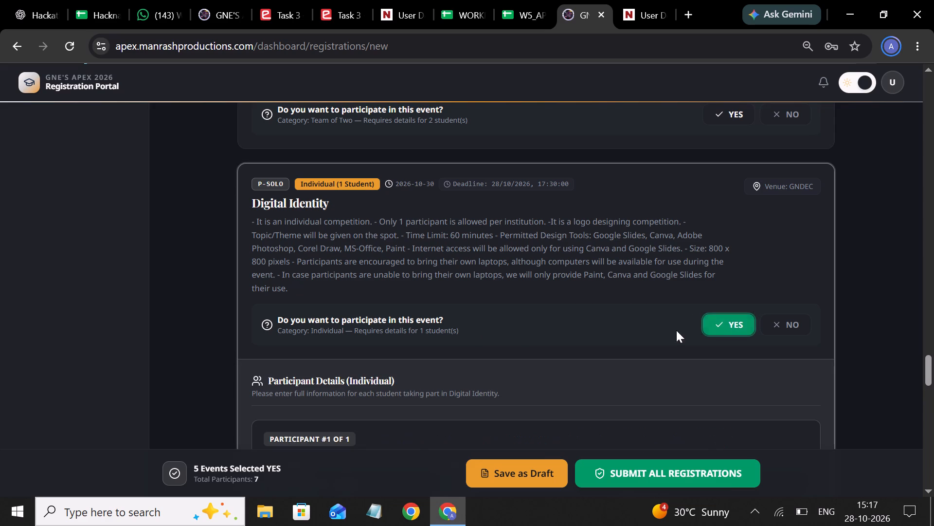
Enter the Digital Identity participant's name and set the class to xi arts.
{"action": "scroll", "coordinate": [379, 354], "scroll_direction": "down", "scroll_amount": 1}
{"action": "left_click", "coordinate": [359, 417]}
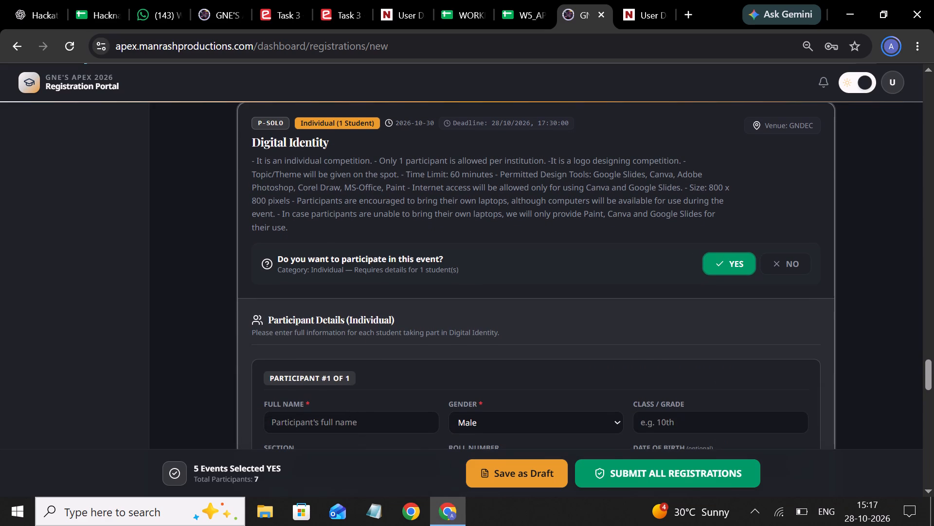
{"action": "type", "text": "Gunjan"}
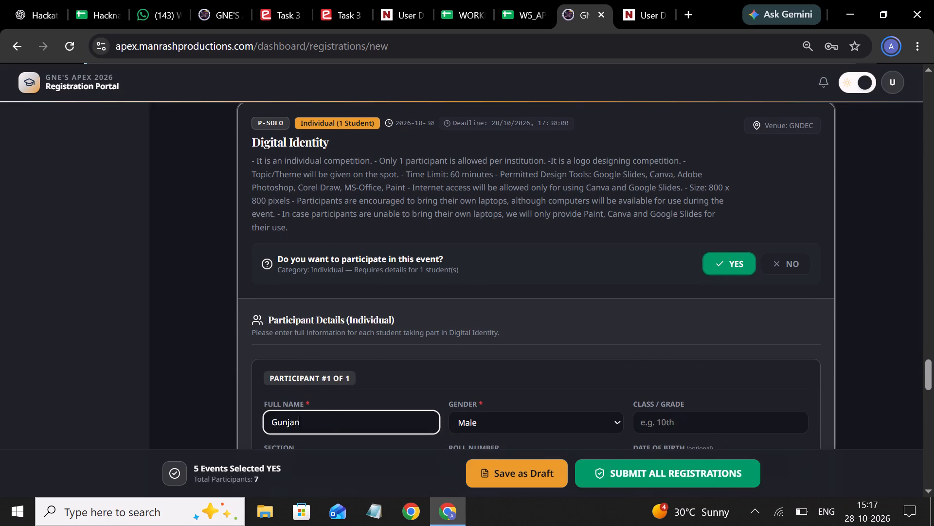
{"action": "left_click", "coordinate": [556, 418]}
{"action": "scroll", "coordinate": [548, 315], "scroll_direction": "down", "scroll_amount": 1}
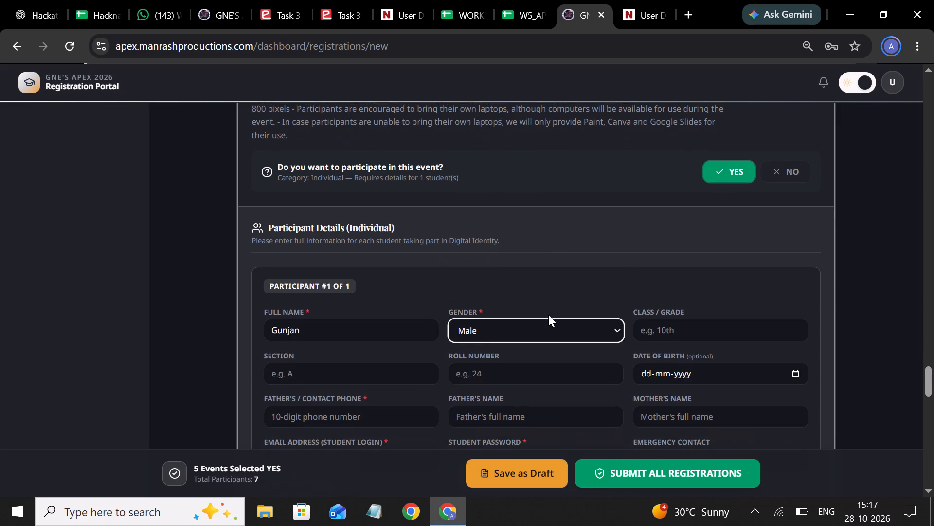
{"action": "left_click", "coordinate": [715, 328]}
{"action": "type", "text": "xi arts"}
{"action": "scroll", "coordinate": [715, 328], "scroll_direction": "down", "scroll_amount": 1}
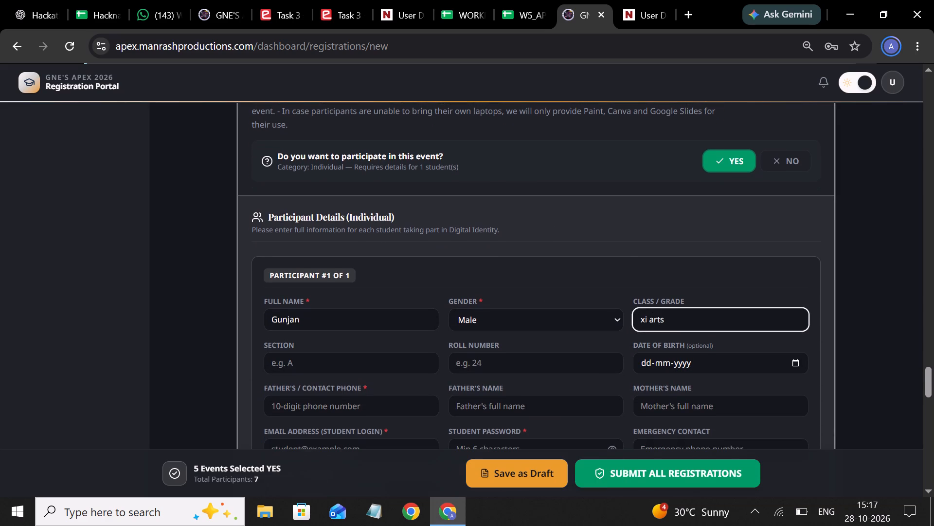
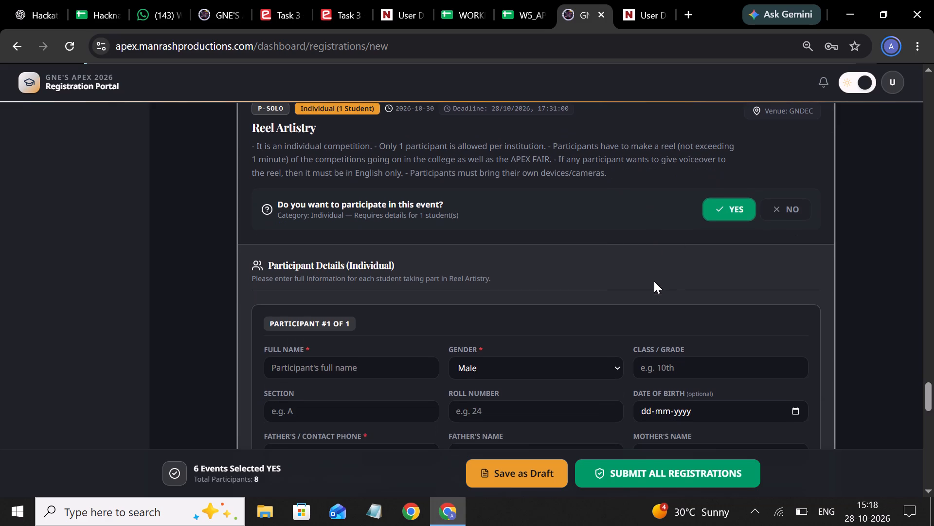
{"action": "scroll", "coordinate": [464, 325], "scroll_direction": "down", "scroll_amount": 1}
{"action": "left_click", "coordinate": [367, 322]}
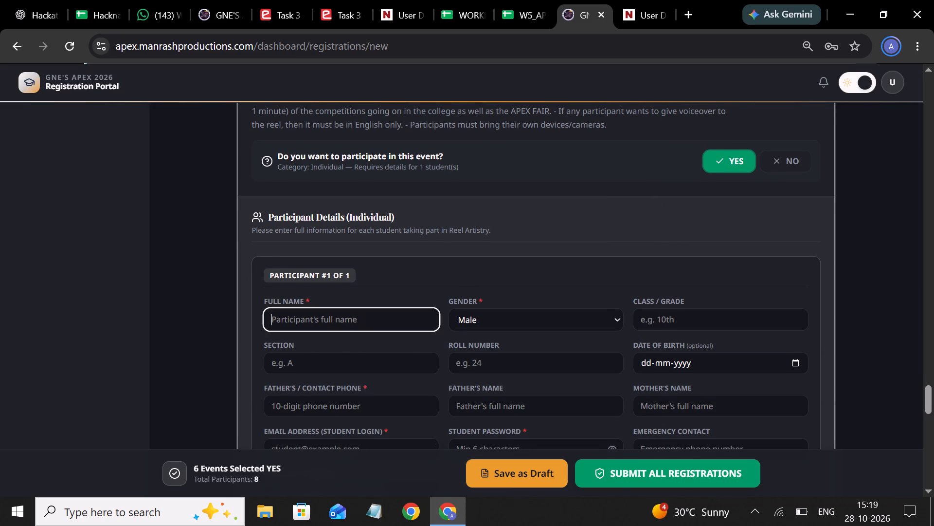
{"action": "scroll", "coordinate": [439, 232], "scroll_direction": "right", "scroll_amount": 1}
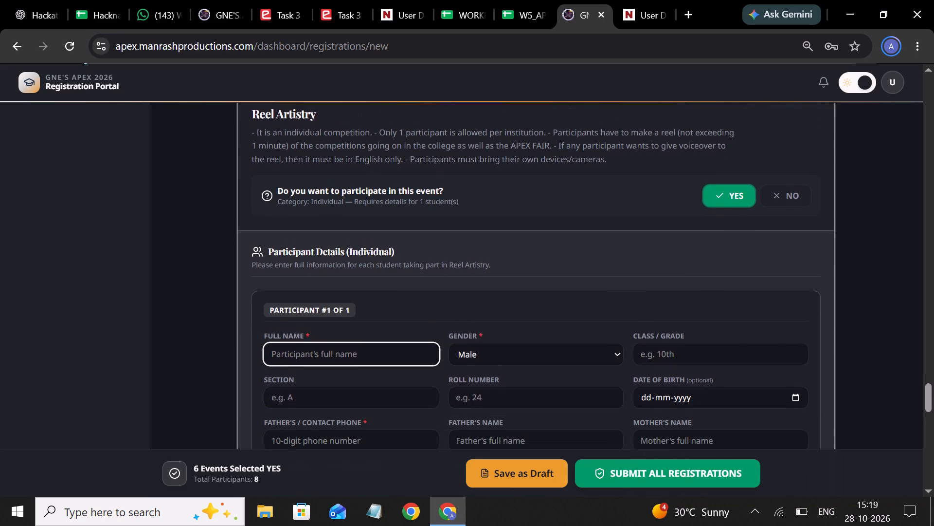
{"action": "scroll", "coordinate": [439, 232], "scroll_direction": "right", "scroll_amount": 1}
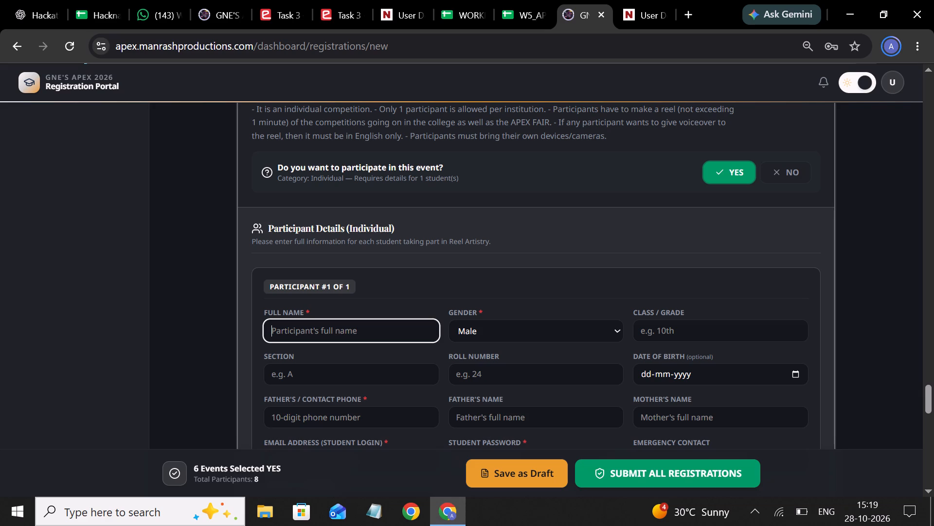
{"action": "type", "text": "rayana"}
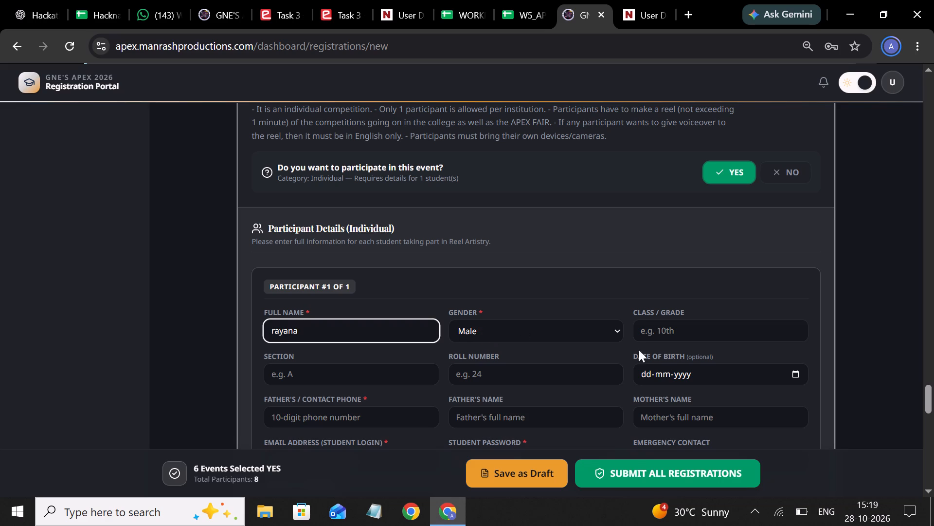
{"action": "left_click_drag", "start_coordinate": [566, 333], "coordinate": [547, 369]}
{"action": "left_click", "coordinate": [547, 369]}
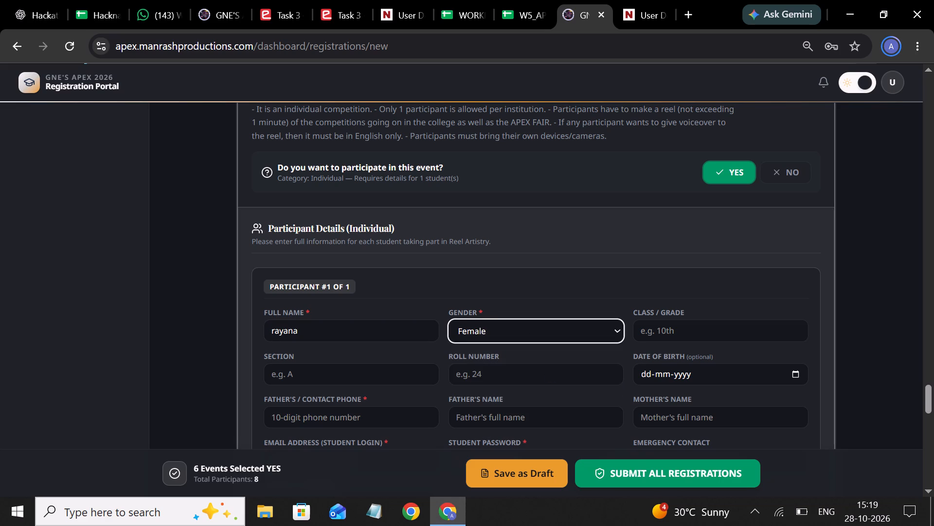
Start filling in the Reel Artistry participant's class or grade.
{"action": "scroll", "coordinate": [457, 348], "scroll_direction": "down", "scroll_amount": 1}
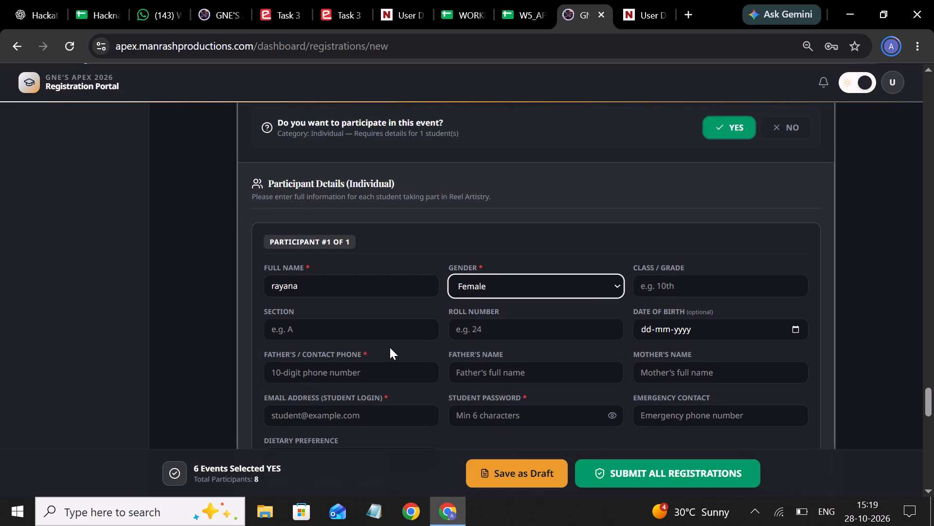
{"action": "left_click", "coordinate": [666, 291]}
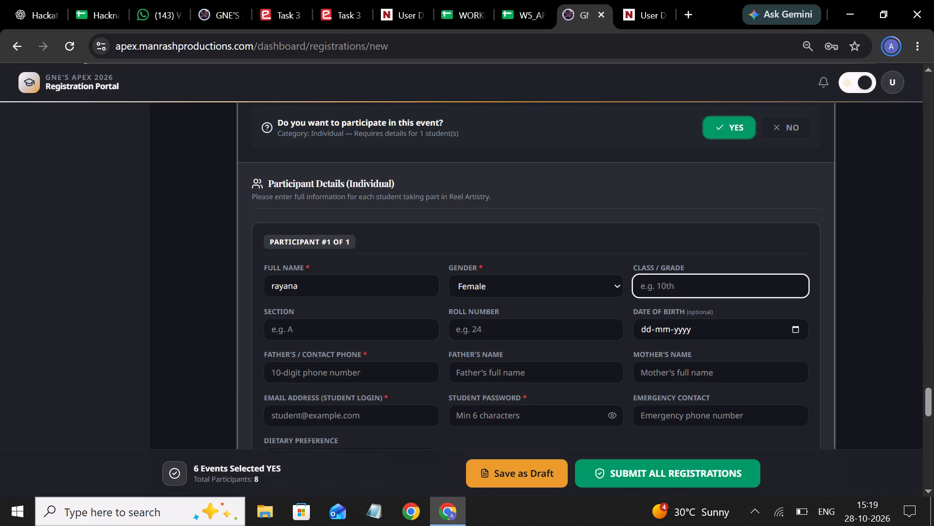
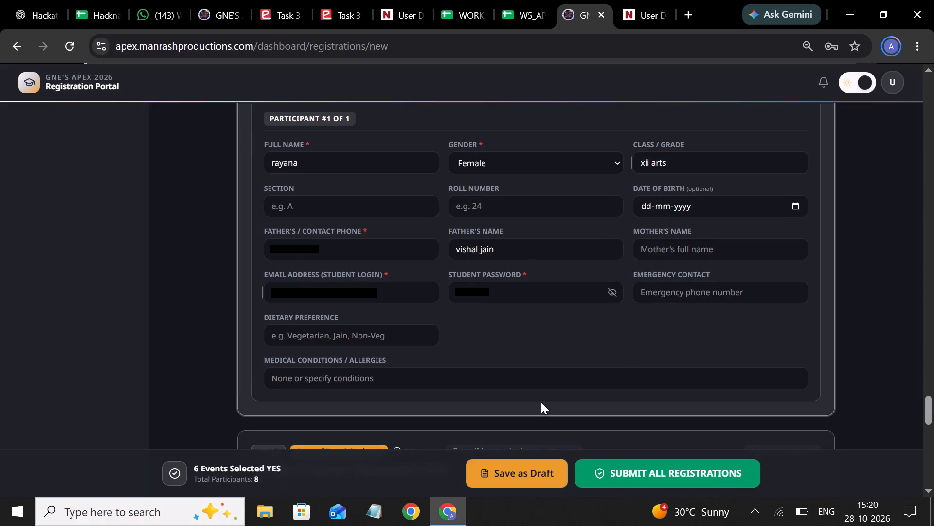
{"action": "scroll", "coordinate": [541, 402], "scroll_direction": "up", "scroll_amount": 6}
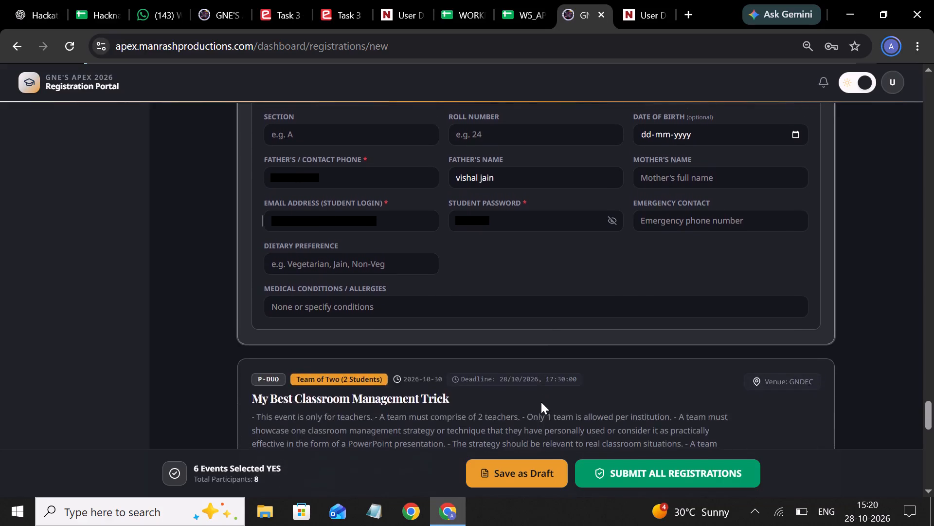
{"action": "scroll", "coordinate": [541, 402], "scroll_direction": "up", "scroll_amount": 6}
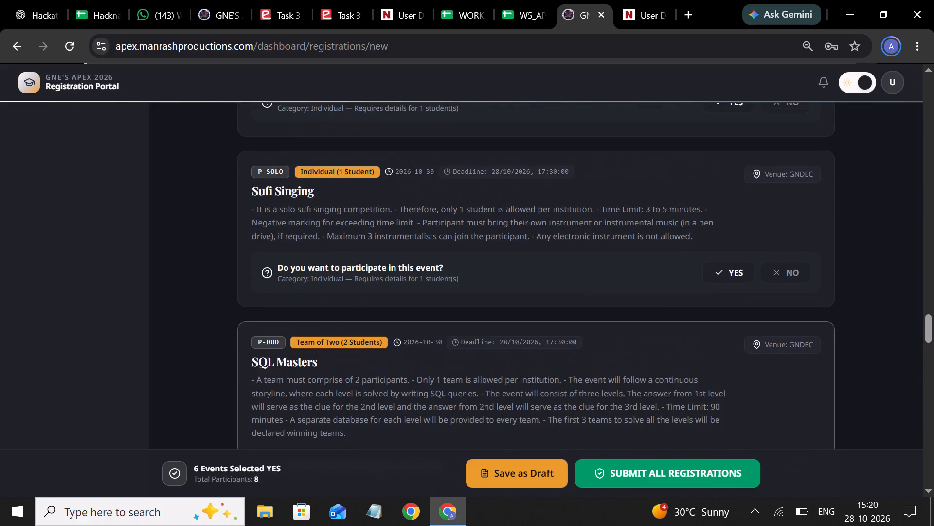
{"action": "scroll", "coordinate": [515, 330], "scroll_direction": "down", "scroll_amount": 2}
{"action": "left_click", "coordinate": [718, 309]}
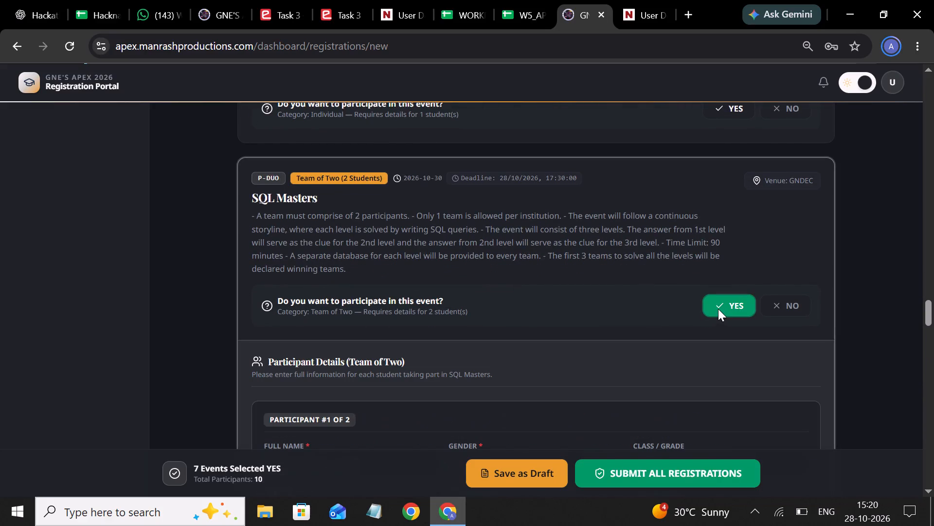
Enter the first SQL Masters participant's full name, set the gender to Female and the class to xii science.
{"action": "scroll", "coordinate": [718, 309], "scroll_direction": "down", "scroll_amount": 1}
{"action": "left_click", "coordinate": [359, 339]}
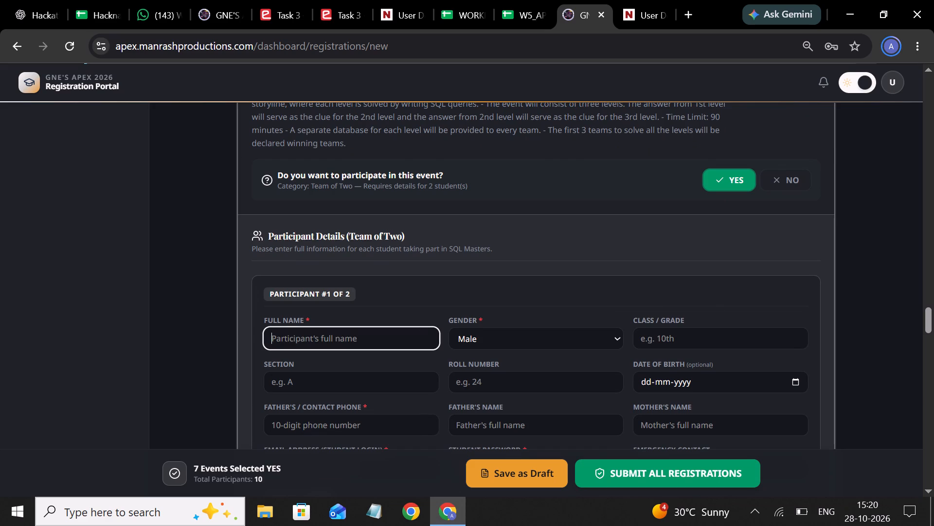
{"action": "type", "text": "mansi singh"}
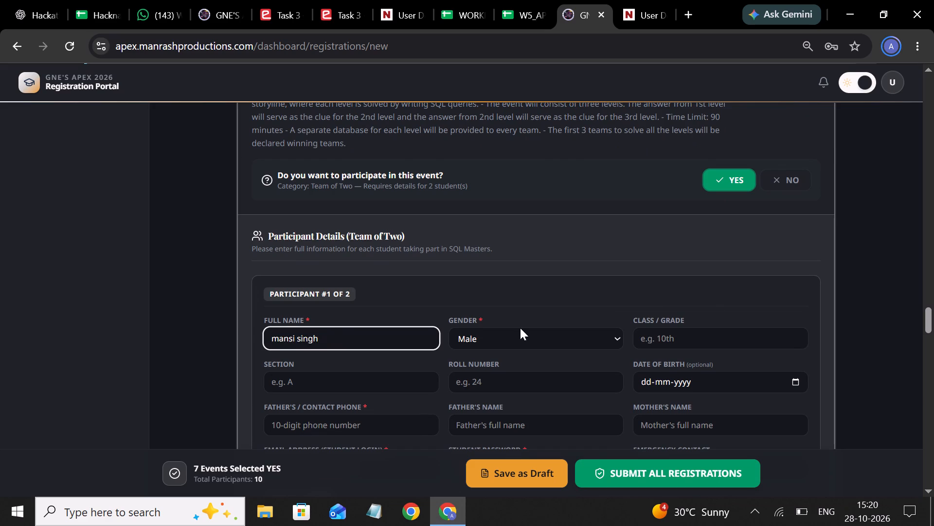
{"action": "left_click", "coordinate": [520, 328]}
{"action": "left_click", "coordinate": [527, 376]}
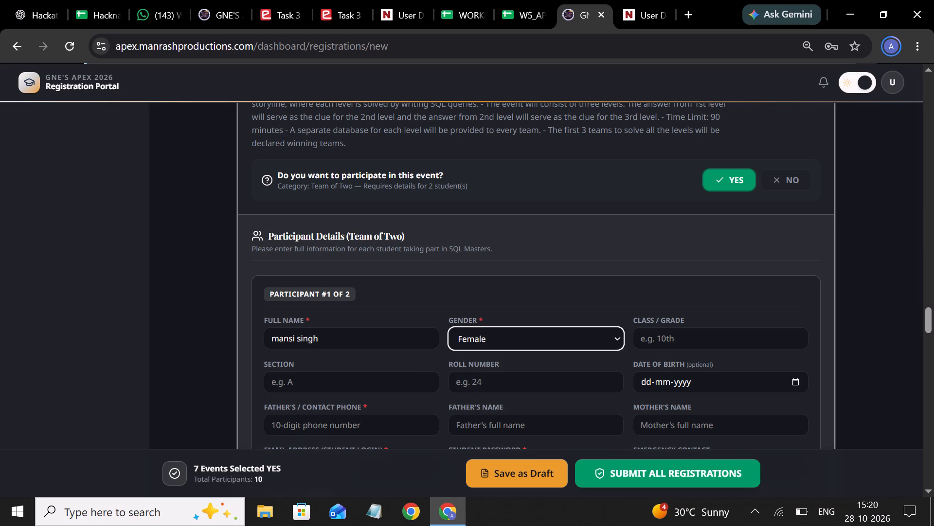
{"action": "left_click", "coordinate": [321, 379]}
{"action": "left_click", "coordinate": [696, 332]}
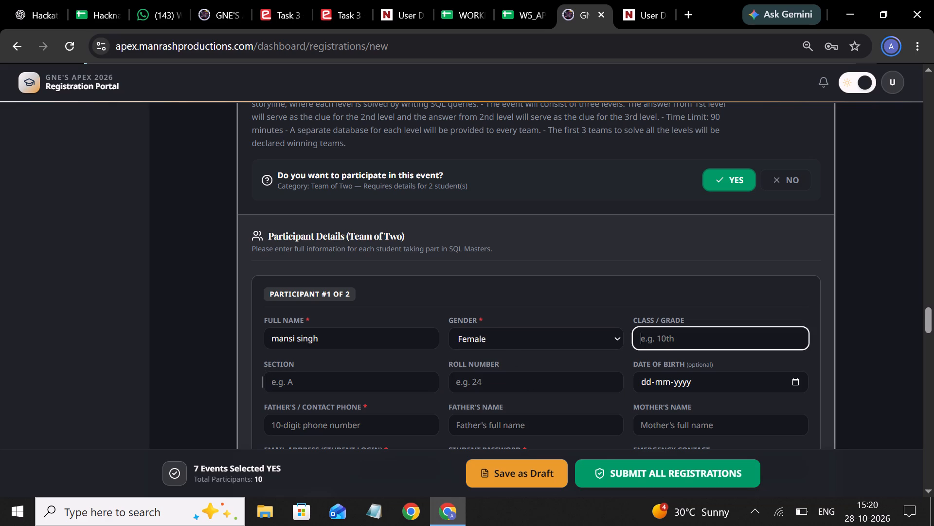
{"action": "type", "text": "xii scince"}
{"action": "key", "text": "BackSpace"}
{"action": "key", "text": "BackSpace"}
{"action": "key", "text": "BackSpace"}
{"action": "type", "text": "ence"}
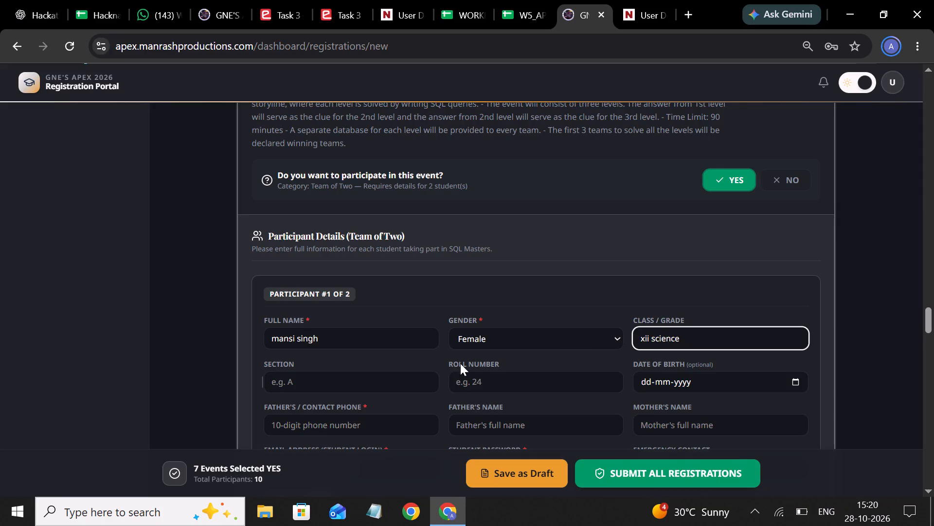
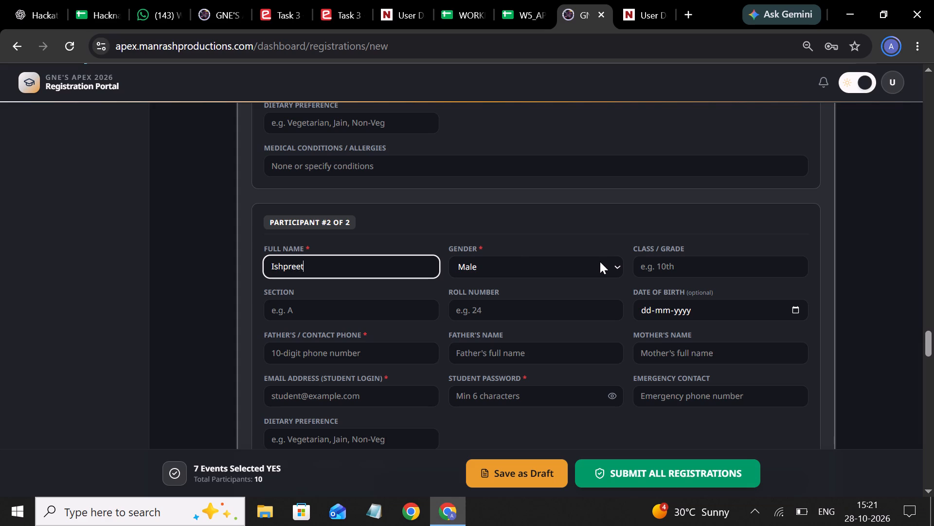
Set the class of the second SQL Masters participant to xii science.
{"action": "left_click", "coordinate": [600, 262]}
{"action": "left_click", "coordinate": [313, 311]}
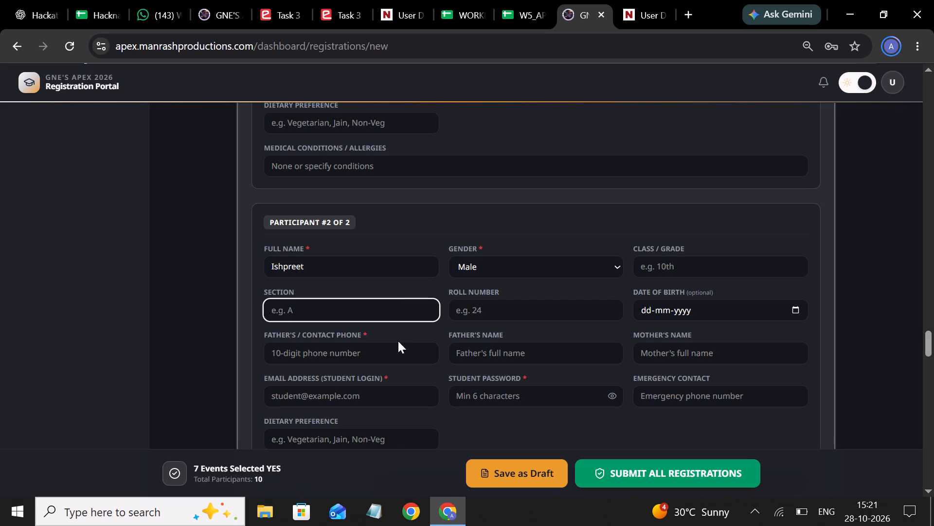
{"action": "left_click", "coordinate": [676, 271]}
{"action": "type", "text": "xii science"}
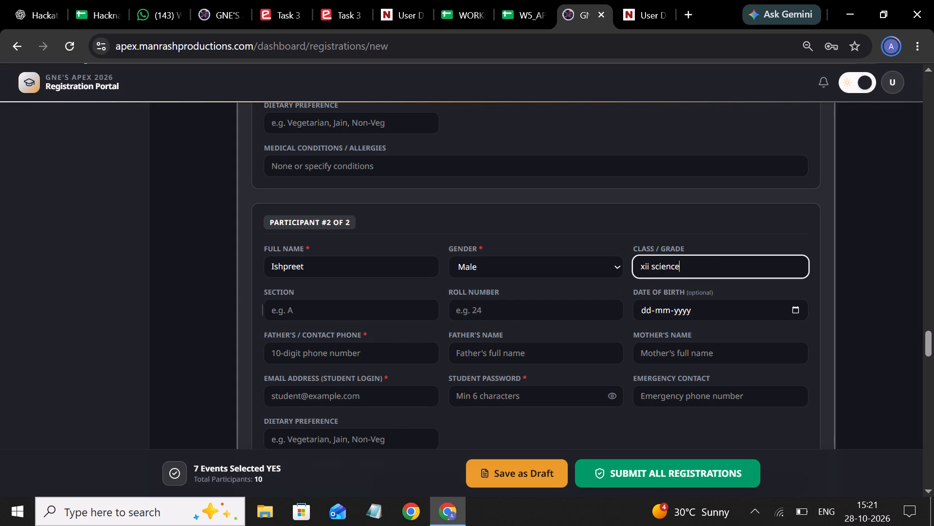
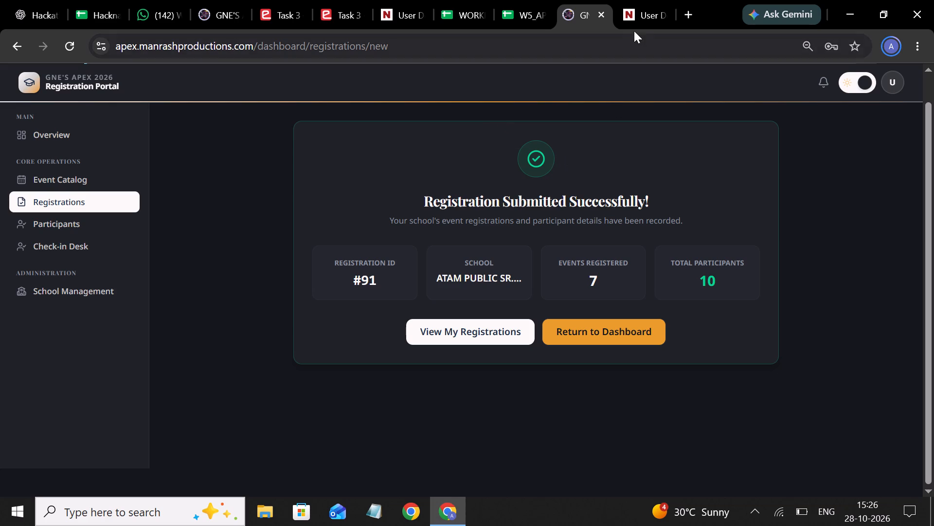
Close the APEX 2026 registration portal page for the submitted school registration.
{"action": "left_click", "coordinate": [604, 14]}
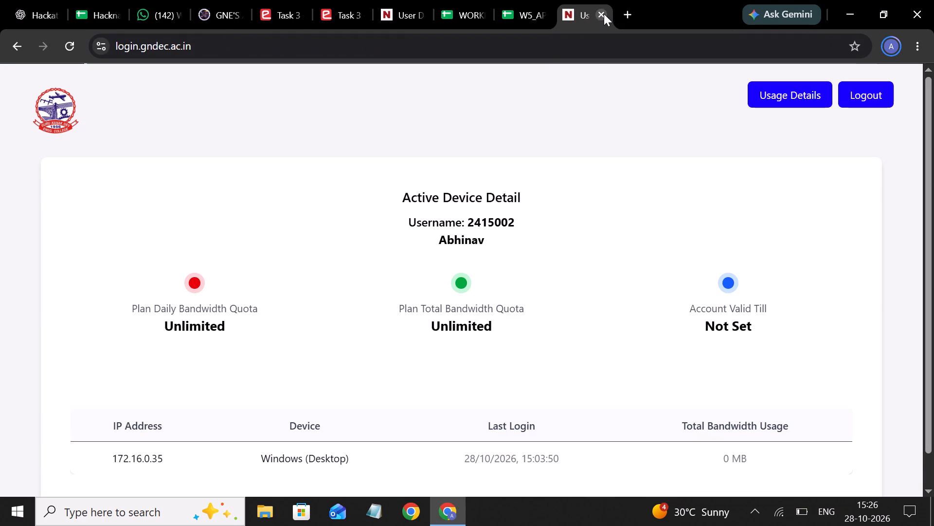
Switch to the W5_APEX-26_school_incharges spreadsheet and examine its student incharge, participant total and green room columns, including the BCM Arya International School row.
{"action": "left_click", "coordinate": [516, 7]}
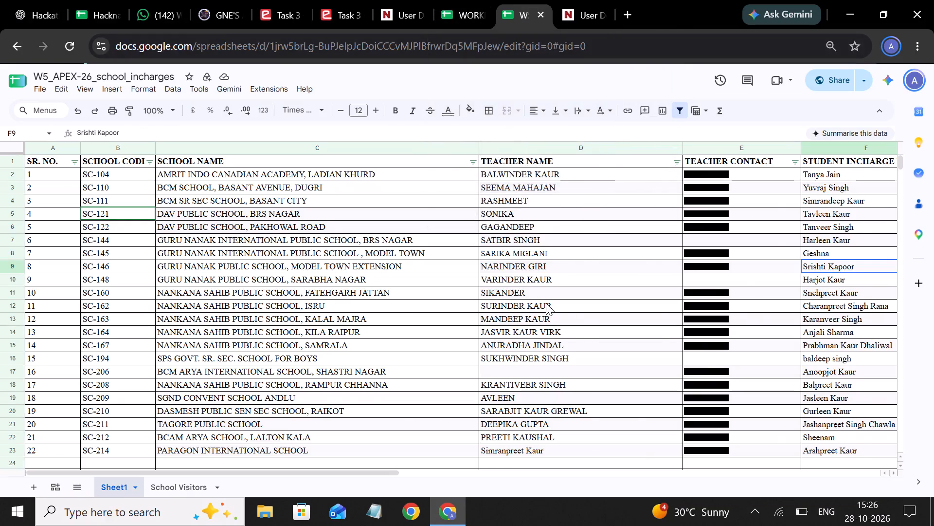
{"action": "scroll", "coordinate": [546, 303], "scroll_direction": "left", "scroll_amount": 2}
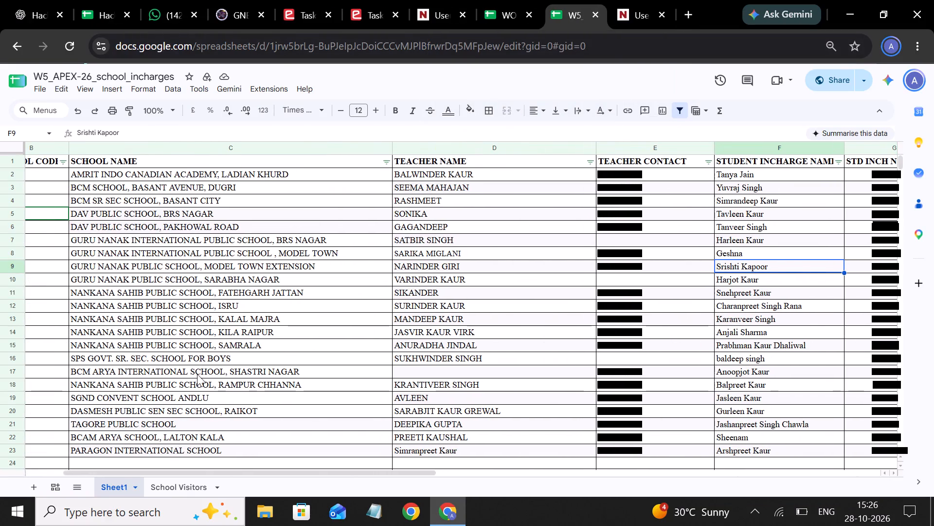
{"action": "scroll", "coordinate": [569, 406], "scroll_direction": "left", "scroll_amount": 3}
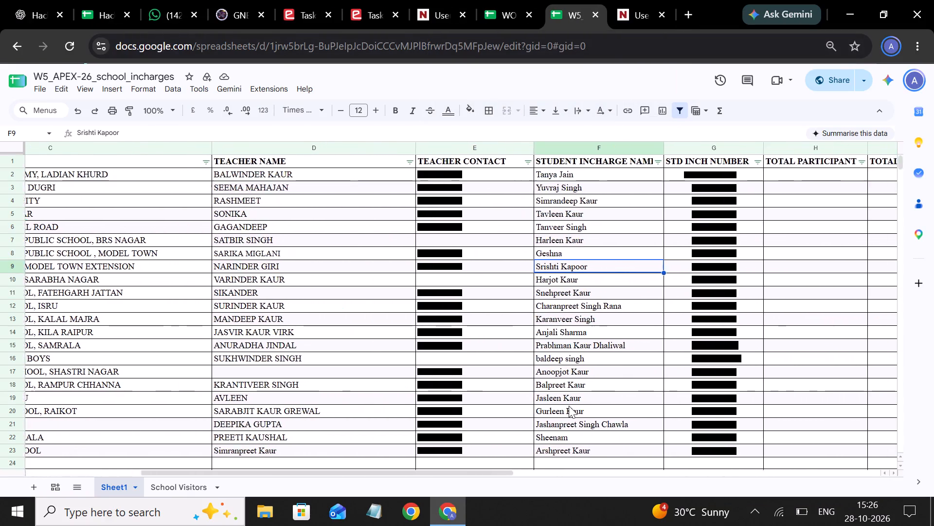
{"action": "left_click", "coordinate": [564, 374]}
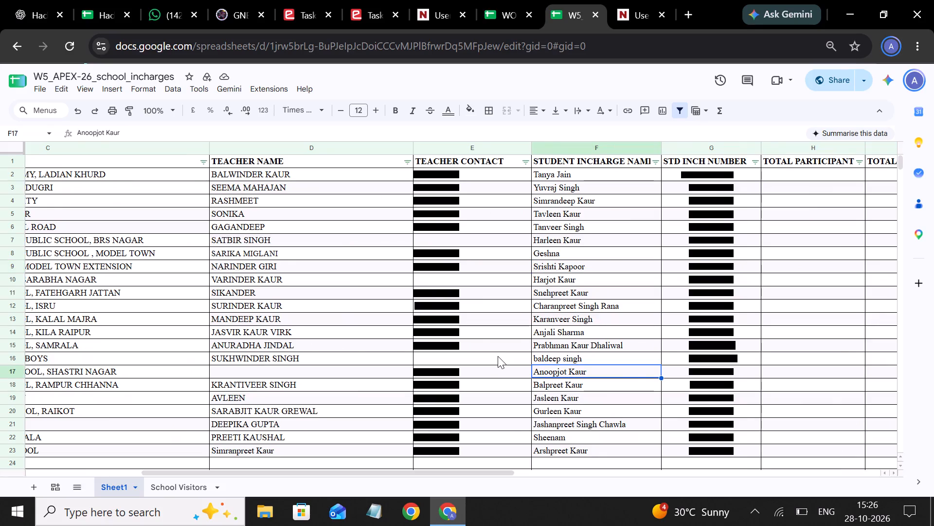
{"action": "scroll", "coordinate": [635, 374], "scroll_direction": "left", "scroll_amount": 8}
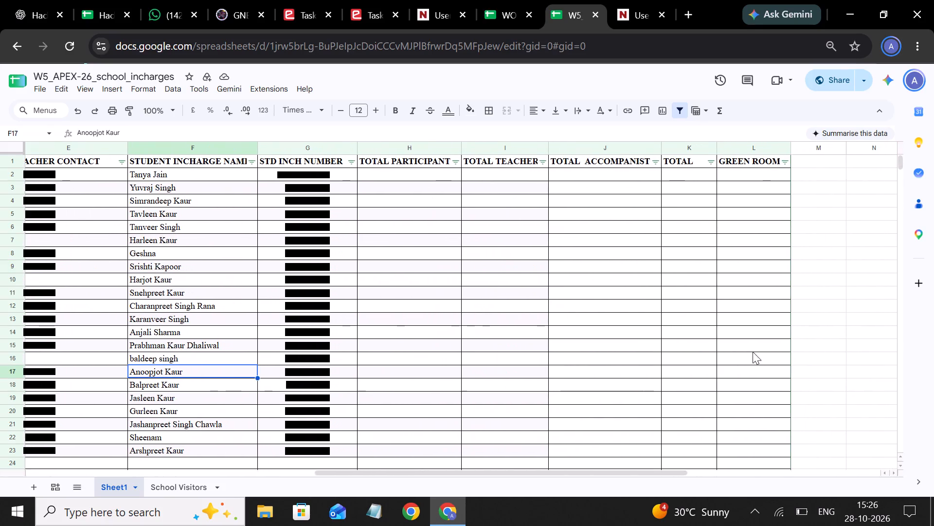
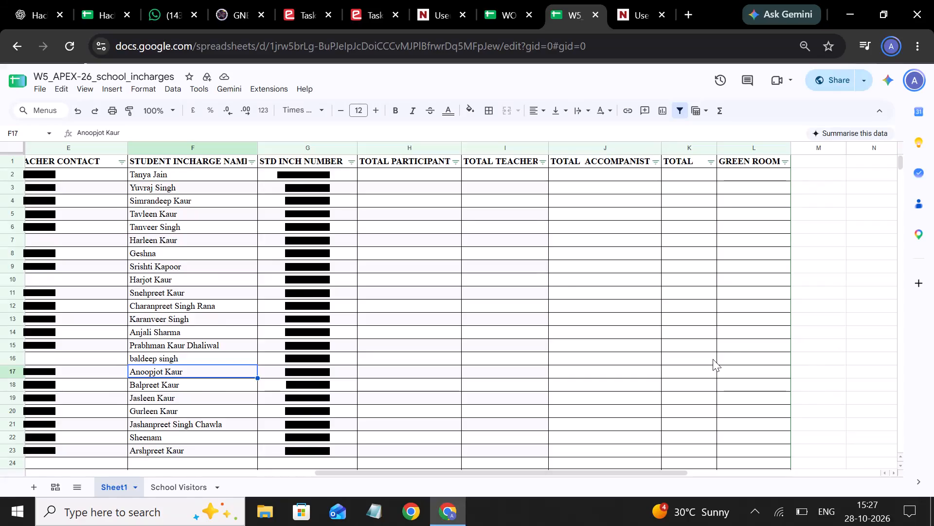
Examine the school code, school name, teacher name and student incharge columns in the W5_APEX-26_school_incharges sheet.
{"action": "scroll", "coordinate": [713, 359], "scroll_direction": "right", "scroll_amount": 1}
{"action": "scroll", "coordinate": [557, 374], "scroll_direction": "right", "scroll_amount": 1}
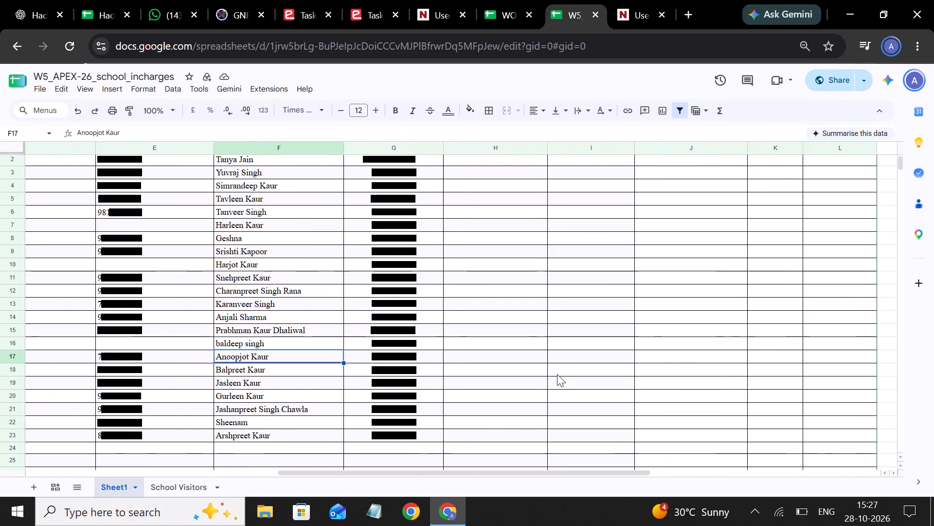
{"action": "scroll", "coordinate": [557, 374], "scroll_direction": "right", "scroll_amount": 6}
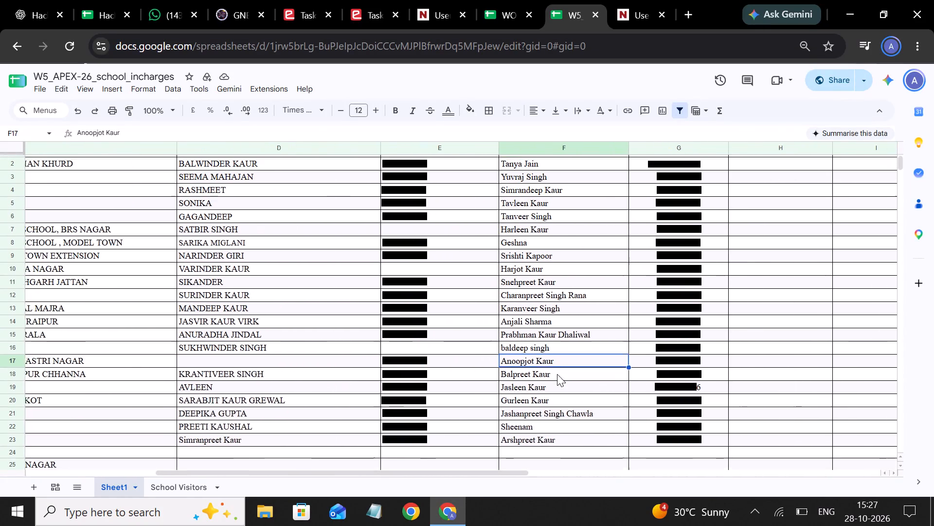
{"action": "scroll", "coordinate": [557, 374], "scroll_direction": "right", "scroll_amount": 2}
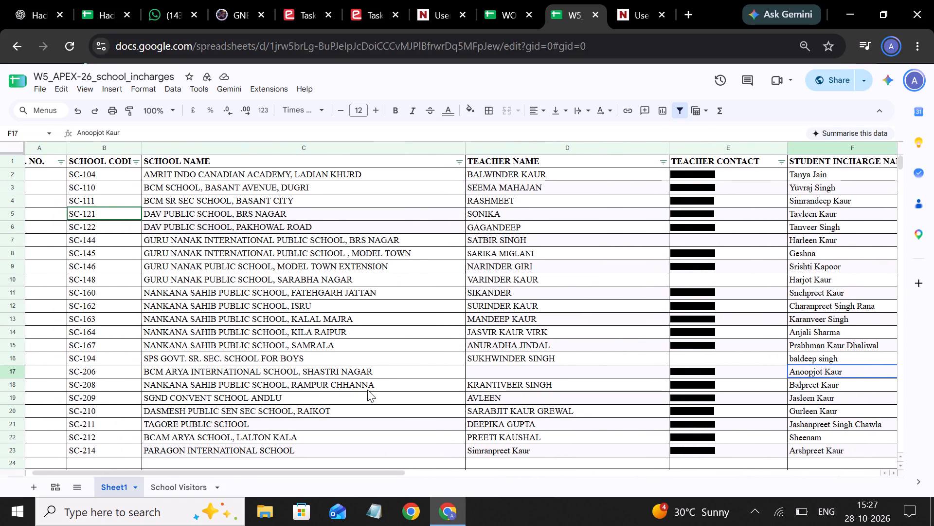
{"action": "scroll", "coordinate": [367, 390], "scroll_direction": "right", "scroll_amount": 1}
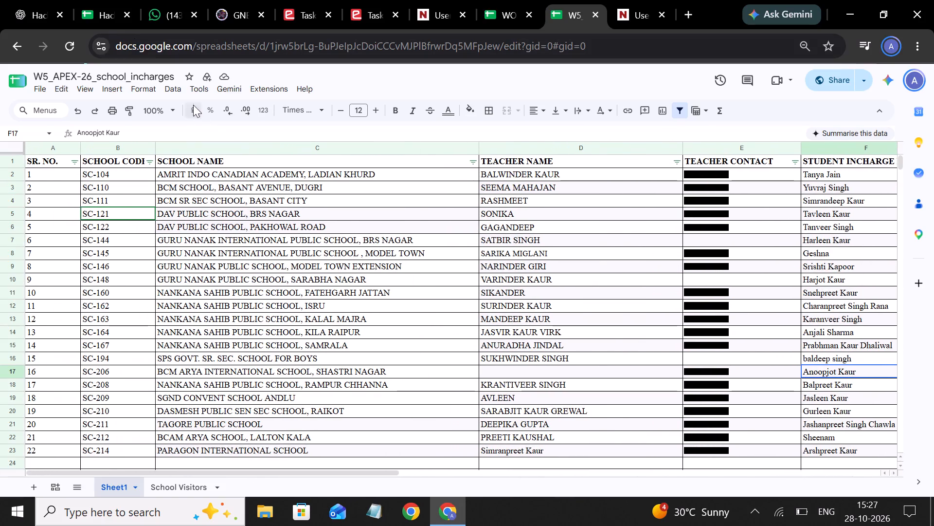
Switch to the Hacknauts-2.0 Idea PPT Submission(2) spreadsheet and examine the team scores and averages on the Other Colleges sheet.
{"action": "left_click", "coordinate": [103, 17]}
{"action": "scroll", "coordinate": [131, 263], "scroll_direction": "right", "scroll_amount": 1}
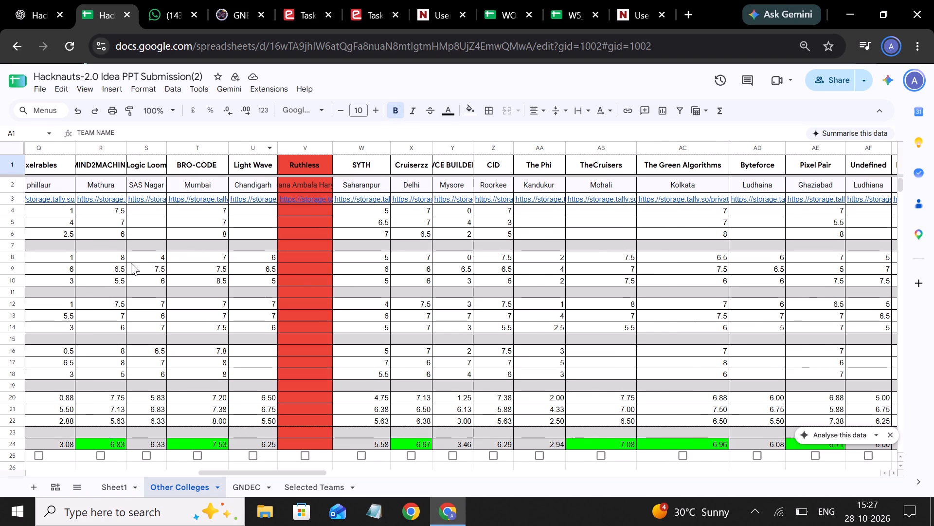
{"action": "scroll", "coordinate": [131, 263], "scroll_direction": "right", "scroll_amount": 9}
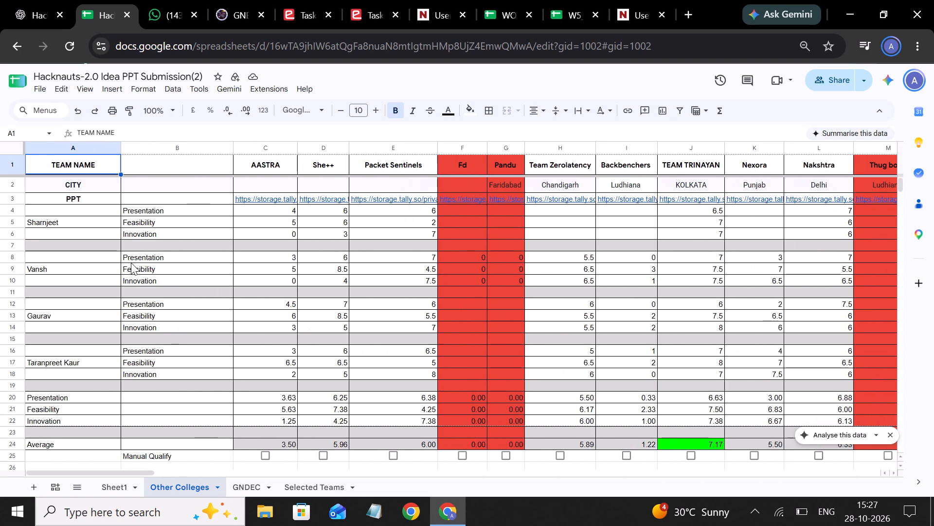
{"action": "scroll", "coordinate": [304, 277], "scroll_direction": "left", "scroll_amount": 2}
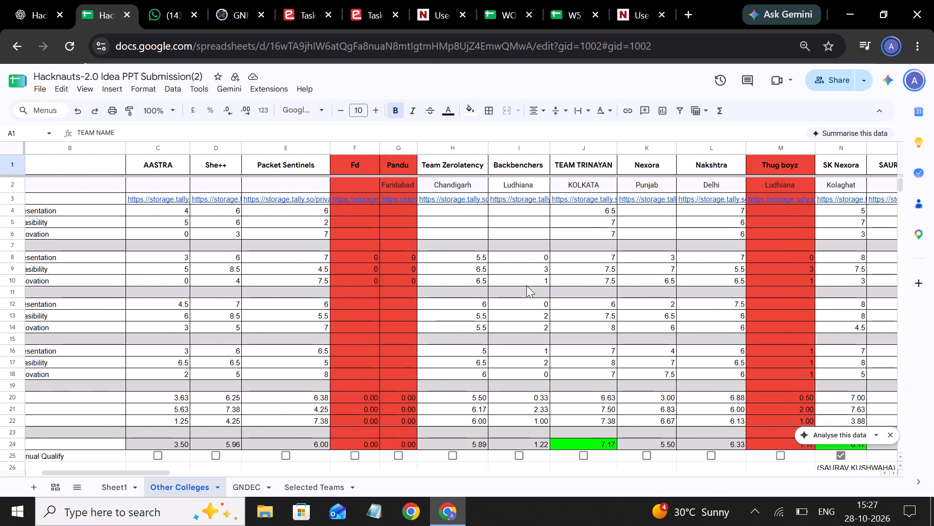
{"action": "scroll", "coordinate": [519, 287], "scroll_direction": "left", "scroll_amount": 8}
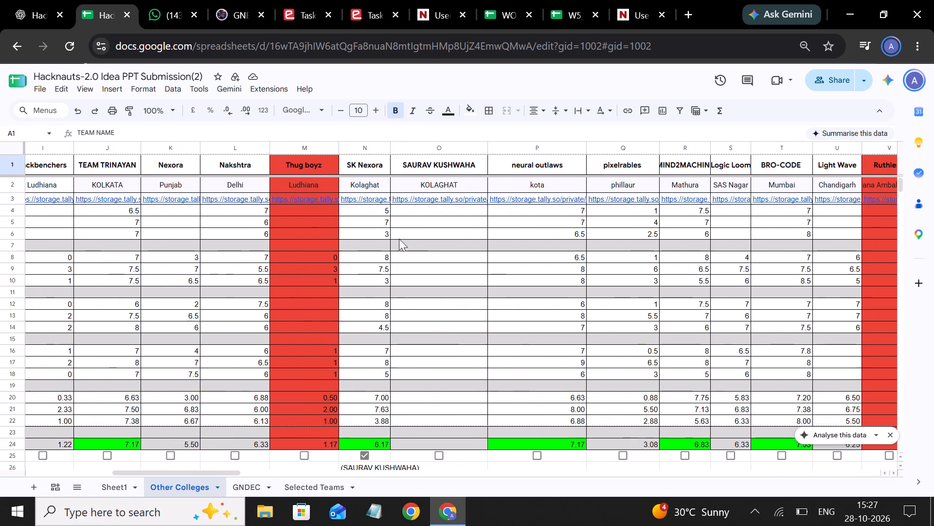
{"action": "scroll", "coordinate": [588, 360], "scroll_direction": "left", "scroll_amount": 2}
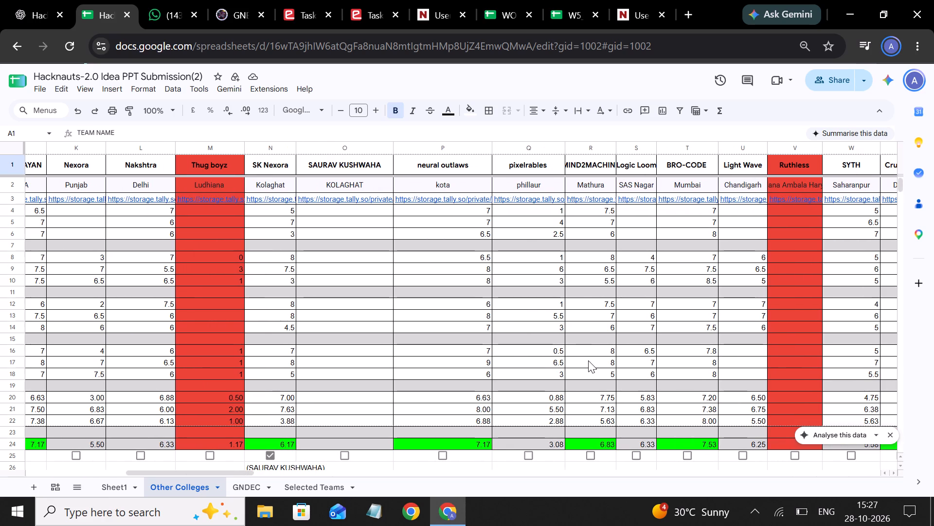
Examine the presentation, feasibility and innovation scores of the teams on the GNDEC sheet.
{"action": "left_click", "coordinate": [248, 491]}
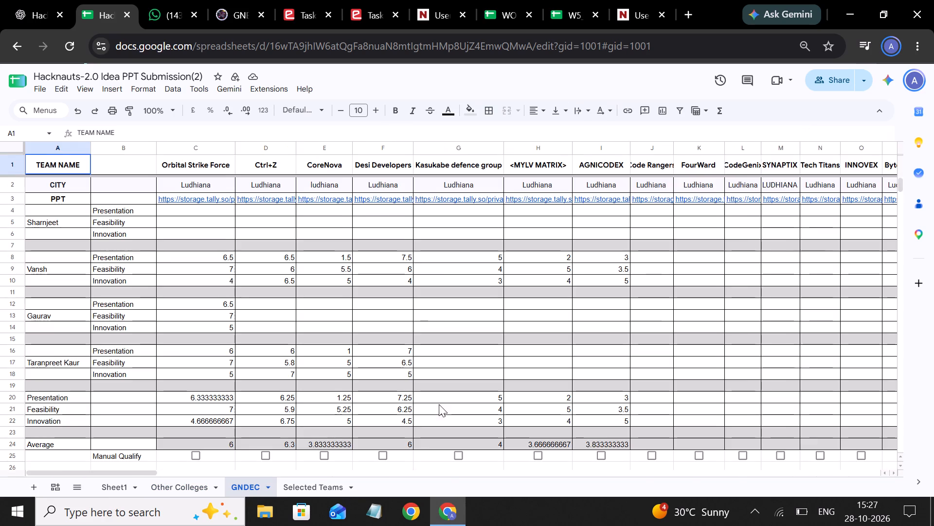
{"action": "scroll", "coordinate": [406, 393], "scroll_direction": "left", "scroll_amount": 9}
{"action": "scroll", "coordinate": [406, 393], "scroll_direction": "right", "scroll_amount": 4}
Look through the team submissions on Sheet1 and open the AgriVision idea PPT link in row 85.
{"action": "left_click", "coordinate": [114, 490]}
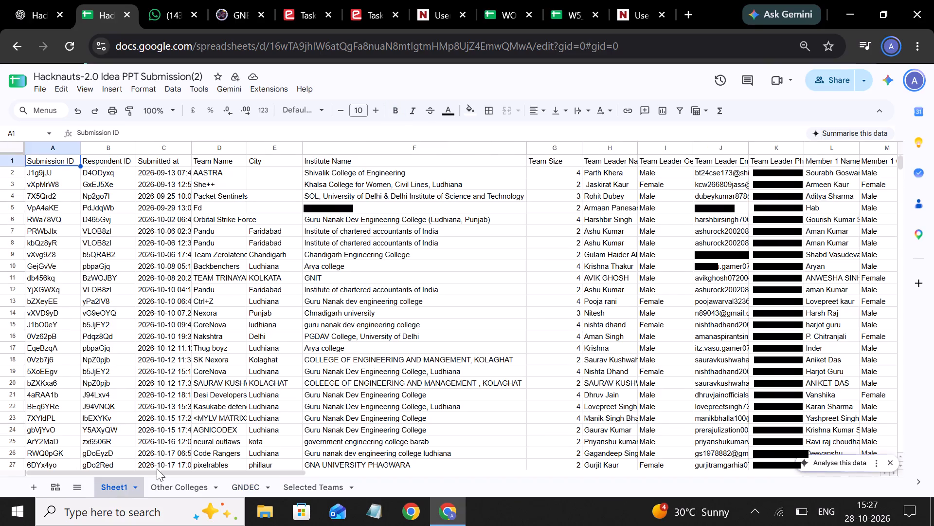
{"action": "scroll", "coordinate": [368, 394], "scroll_direction": "right", "scroll_amount": 2}
{"action": "scroll", "coordinate": [368, 394], "scroll_direction": "left", "scroll_amount": 5}
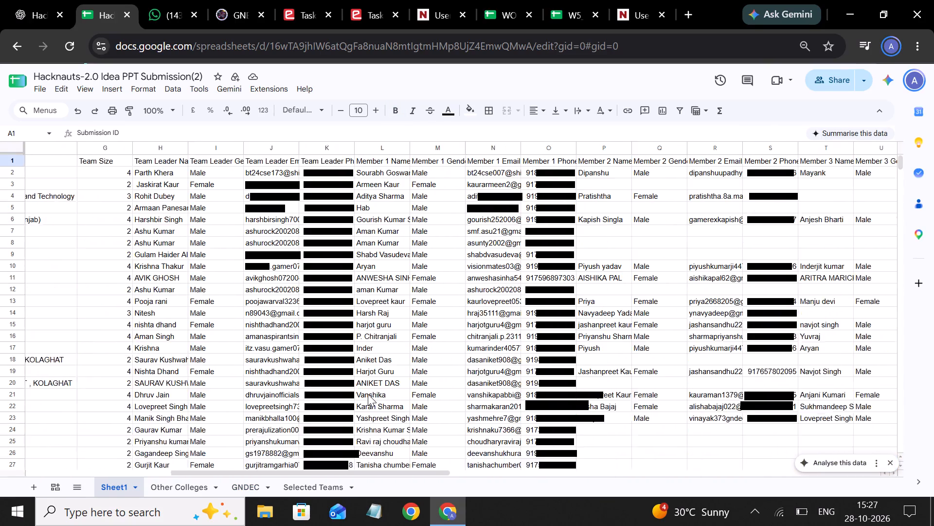
{"action": "scroll", "coordinate": [368, 394], "scroll_direction": "left", "scroll_amount": 6}
{"action": "scroll", "coordinate": [558, 386], "scroll_direction": "down", "scroll_amount": 2}
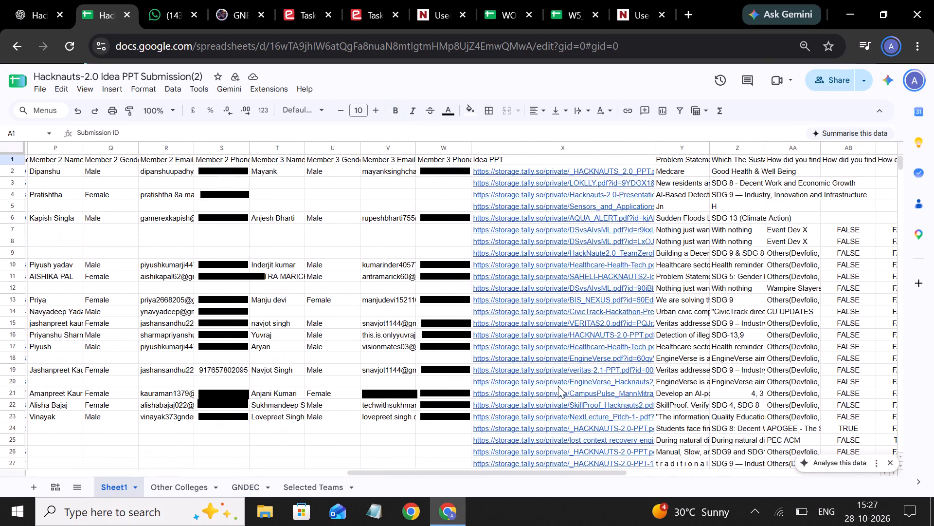
{"action": "scroll", "coordinate": [558, 386], "scroll_direction": "down", "scroll_amount": 8}
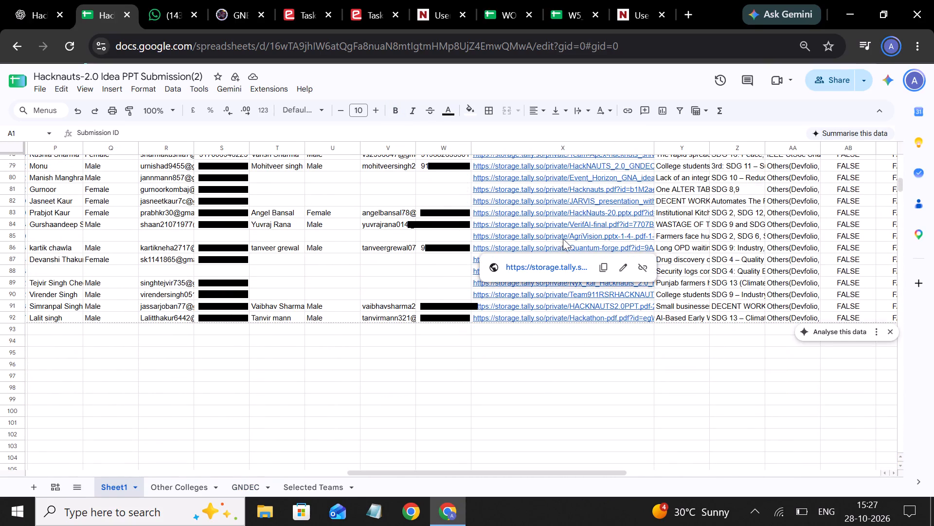
{"action": "left_click", "coordinate": [563, 239]}
{"action": "left_click", "coordinate": [564, 254]}
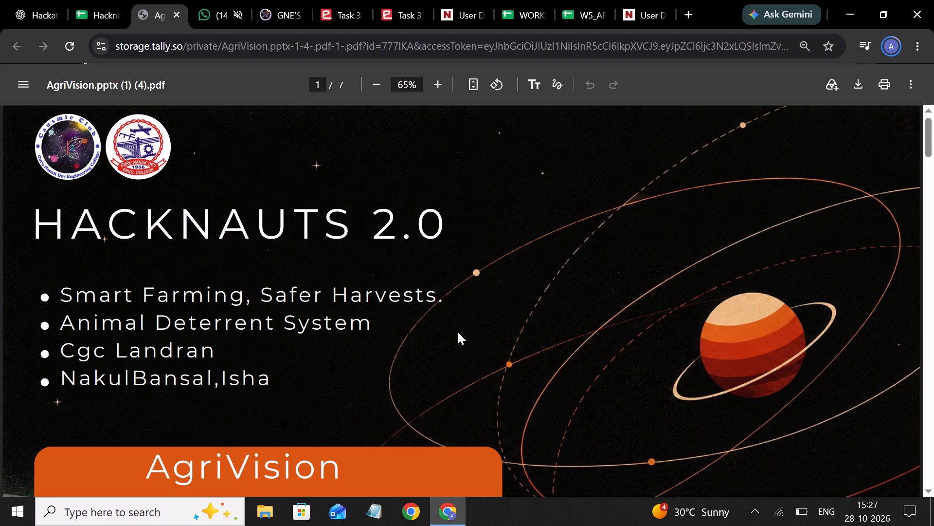
{"action": "scroll", "coordinate": [459, 330], "scroll_direction": "down", "scroll_amount": 3}
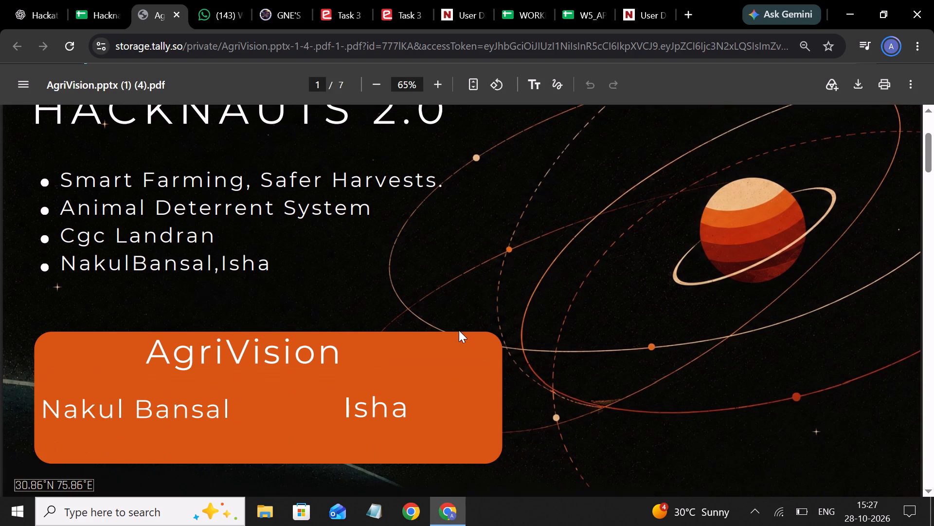
{"action": "scroll", "coordinate": [459, 330], "scroll_direction": "down", "scroll_amount": 4}
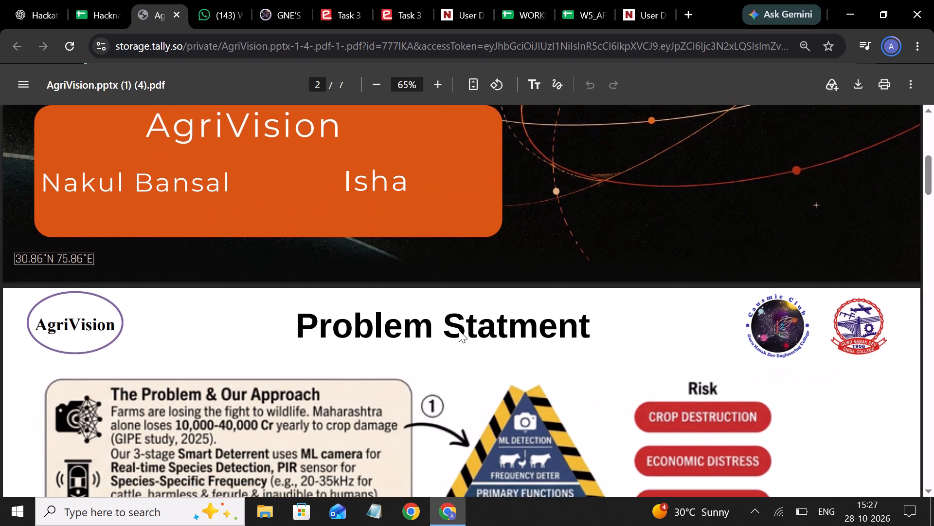
{"action": "scroll", "coordinate": [459, 330], "scroll_direction": "down", "scroll_amount": 2}
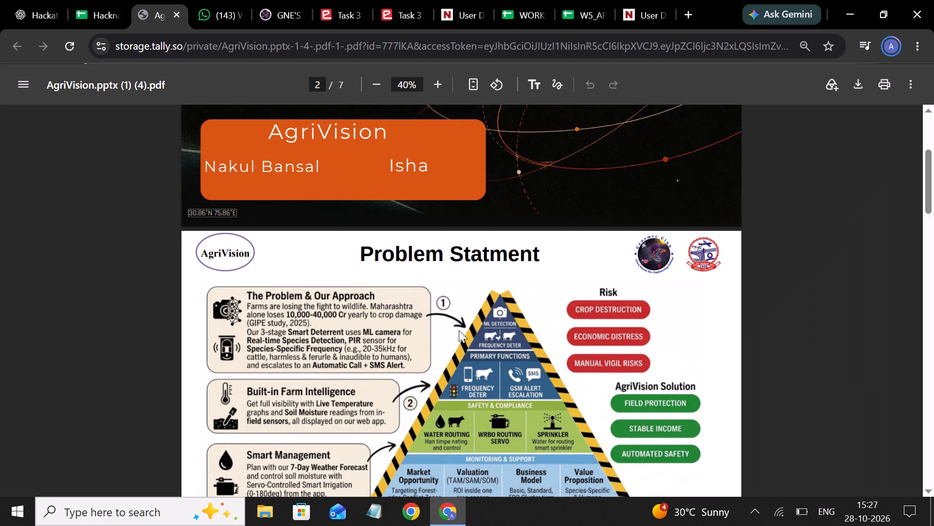
{"action": "scroll", "coordinate": [459, 330], "scroll_direction": "down", "scroll_amount": 3}
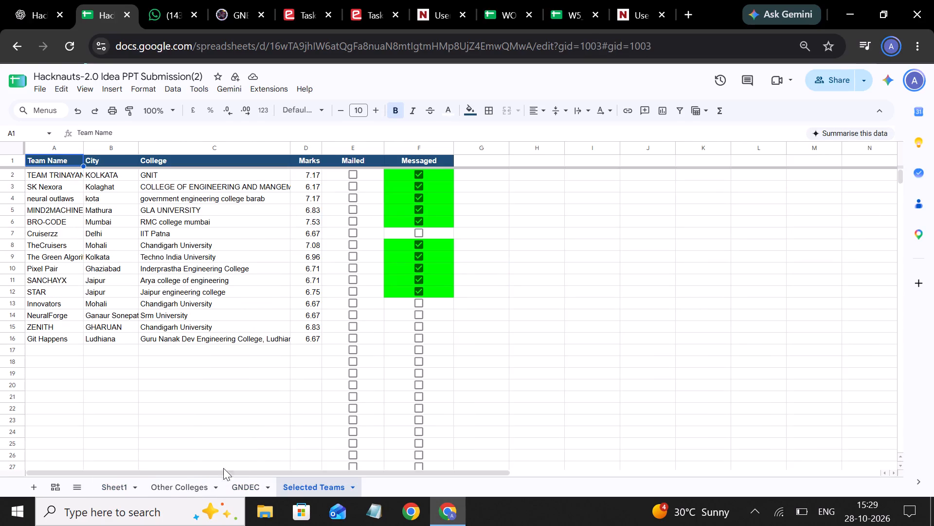
{"action": "left_click", "coordinate": [111, 481]}
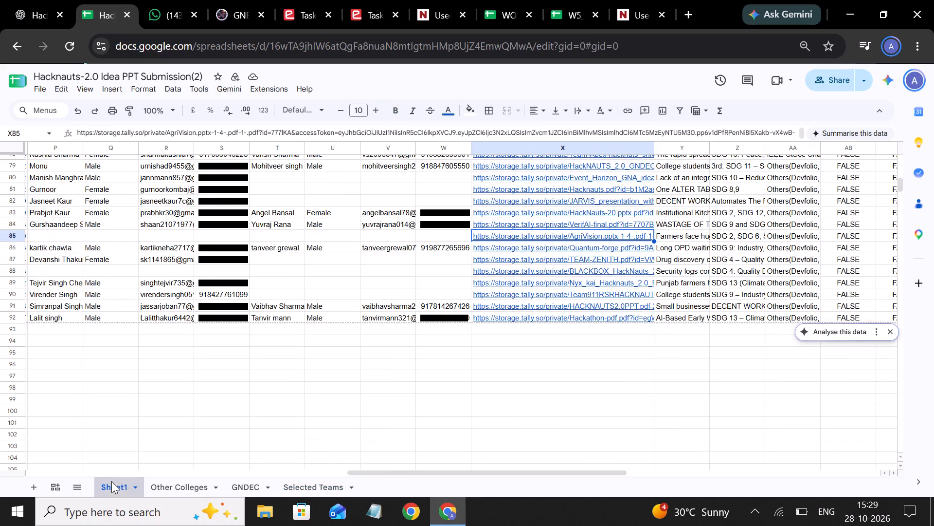
{"action": "scroll", "coordinate": [247, 438], "scroll_direction": "up", "scroll_amount": 12}
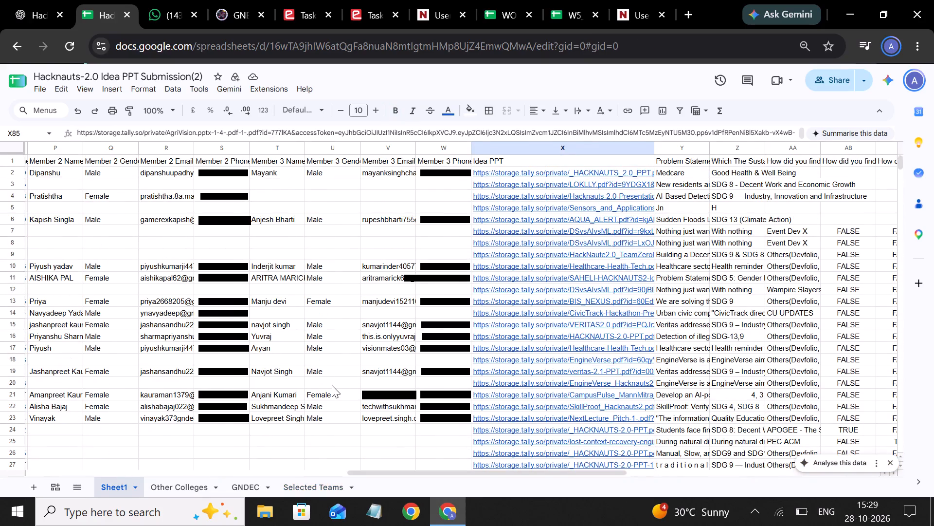
{"action": "scroll", "coordinate": [693, 300], "scroll_direction": "left", "scroll_amount": 4}
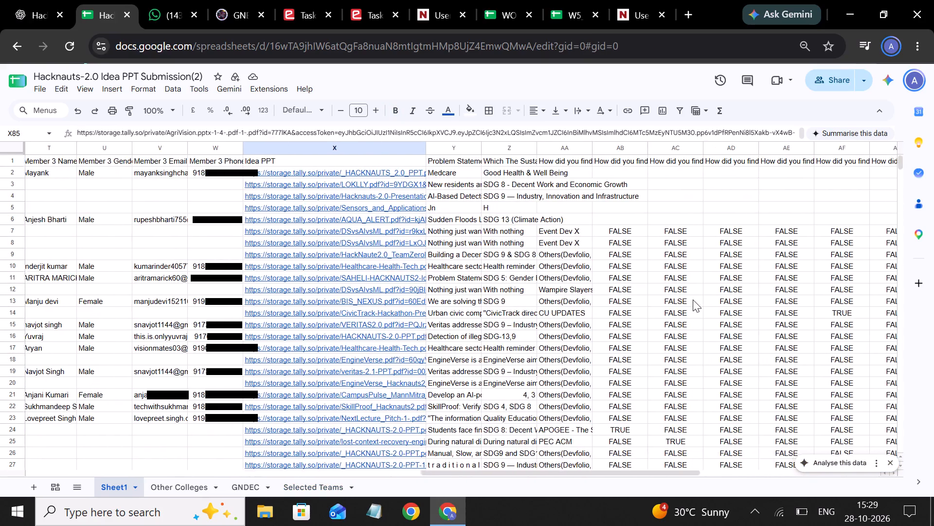
{"action": "scroll", "coordinate": [693, 300], "scroll_direction": "left", "scroll_amount": 7}
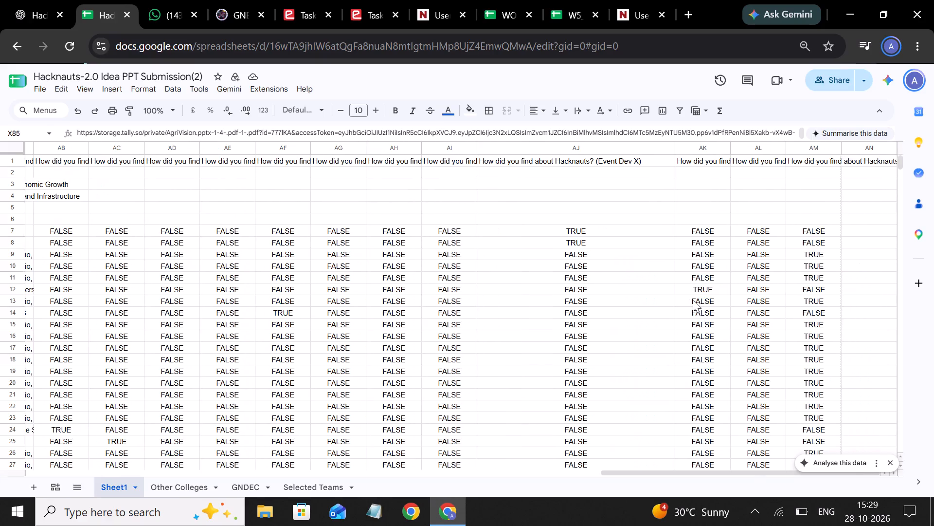
{"action": "scroll", "coordinate": [596, 272], "scroll_direction": "left", "scroll_amount": 2}
{"action": "scroll", "coordinate": [596, 272], "scroll_direction": "right", "scroll_amount": 2}
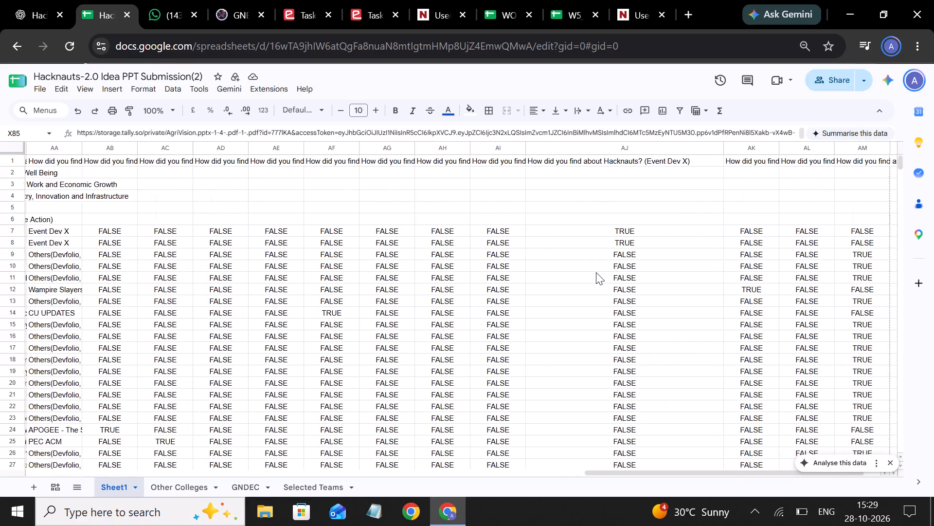